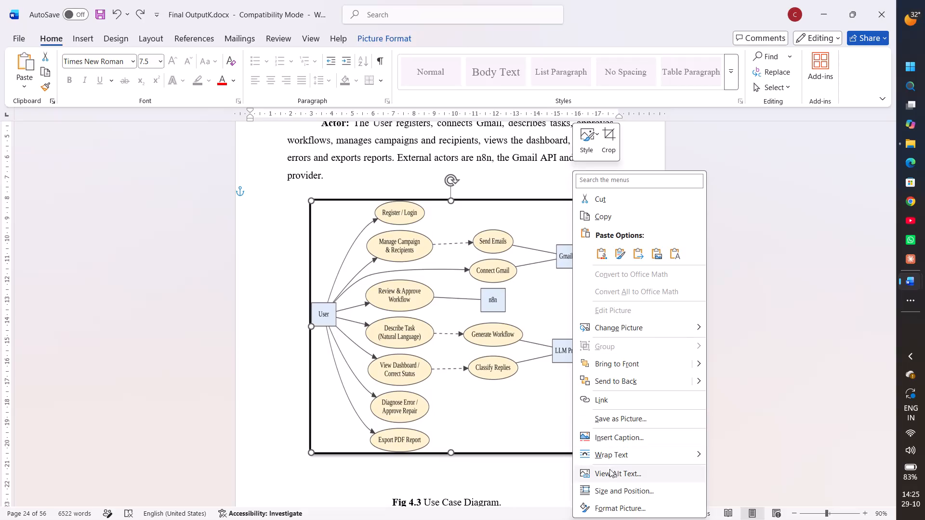
# Give the use case diagram picture (Fig 4.3) a solid fill in its picture formatting options.
pyautogui.click(608, 503)
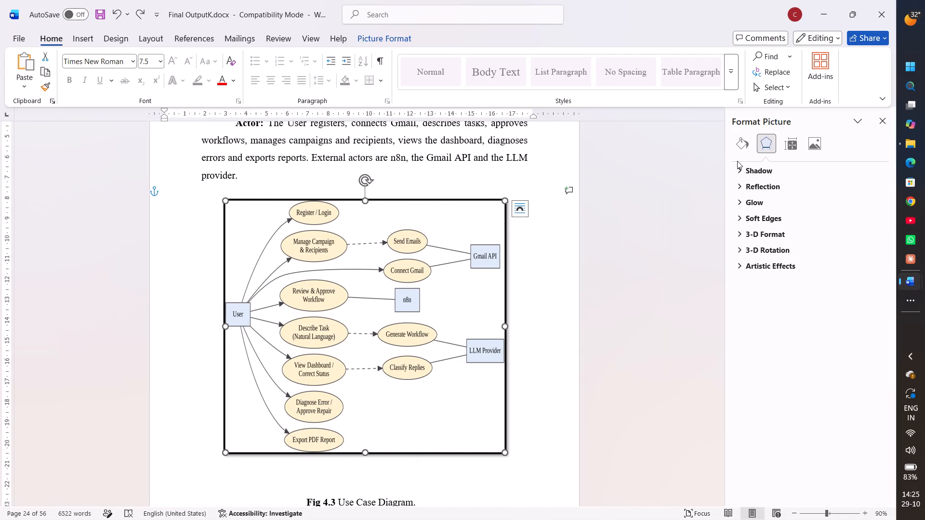
pyautogui.click(739, 150)
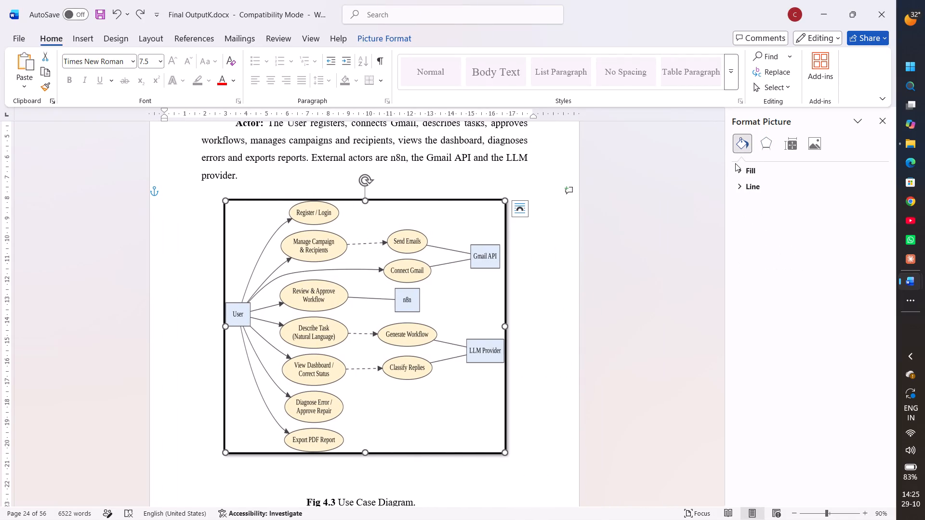
pyautogui.click(738, 170)
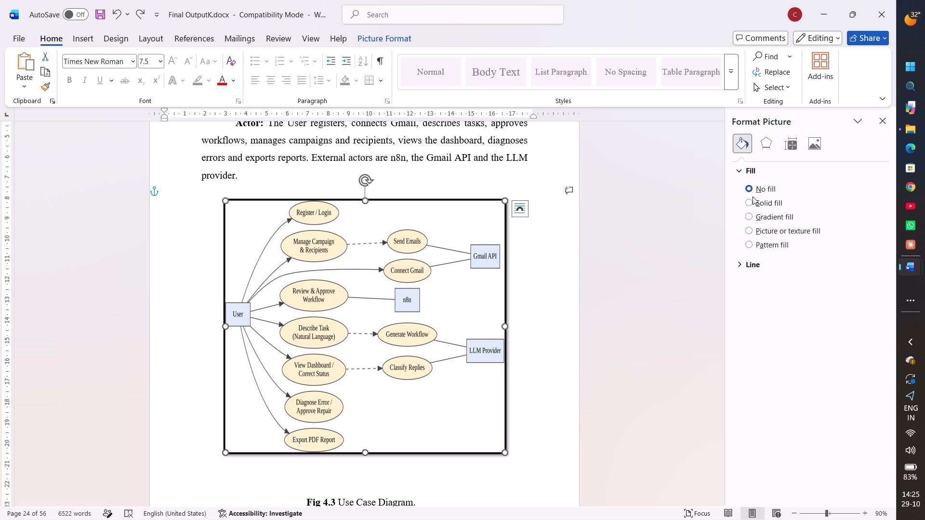
pyautogui.click(749, 200)
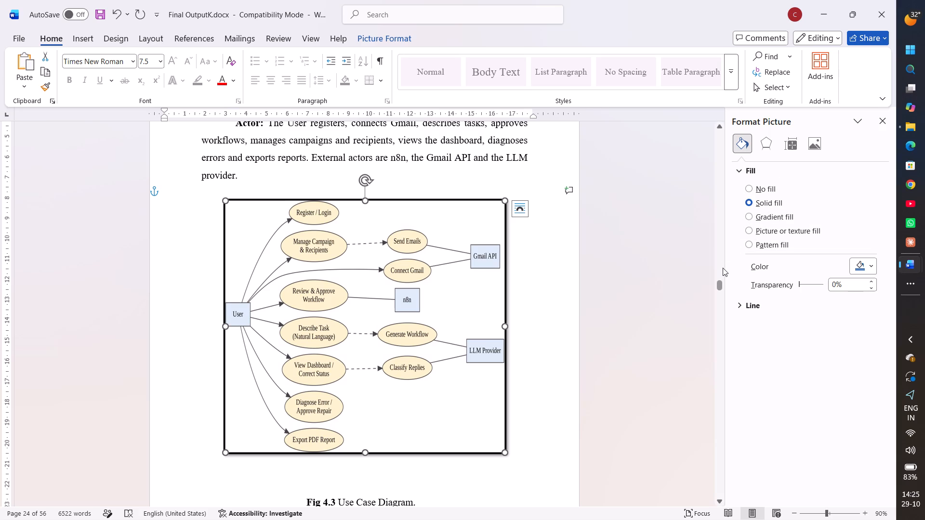
pyautogui.click(707, 242)
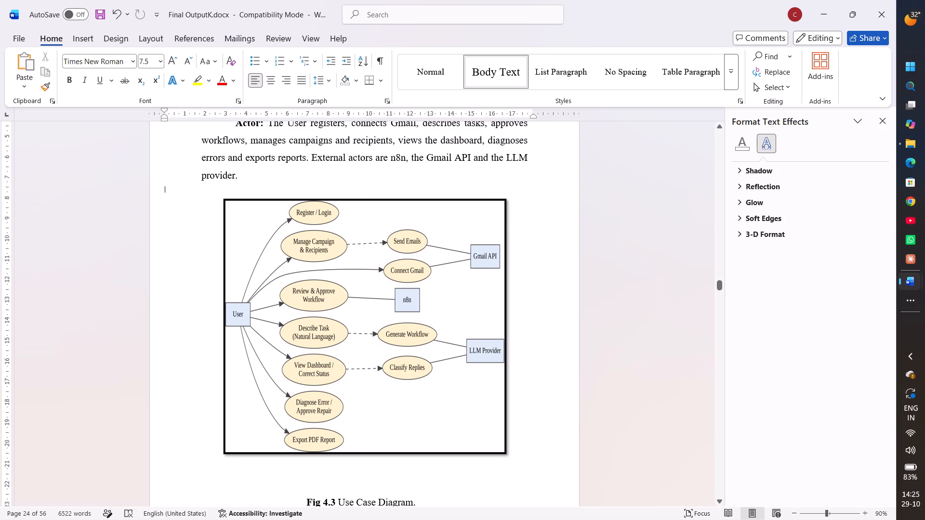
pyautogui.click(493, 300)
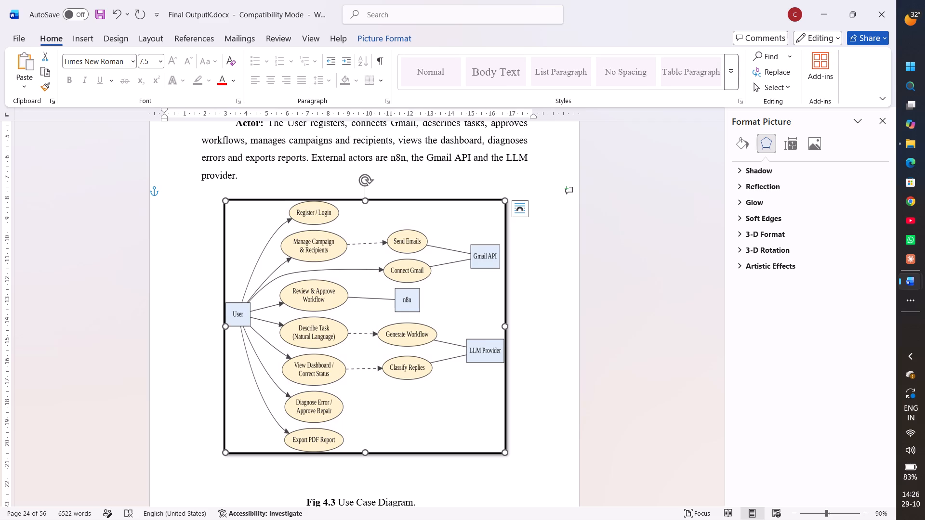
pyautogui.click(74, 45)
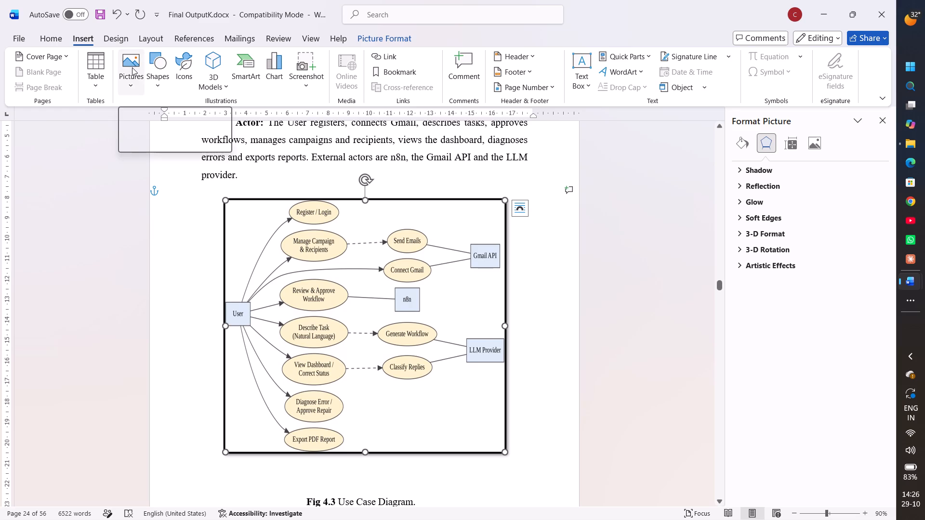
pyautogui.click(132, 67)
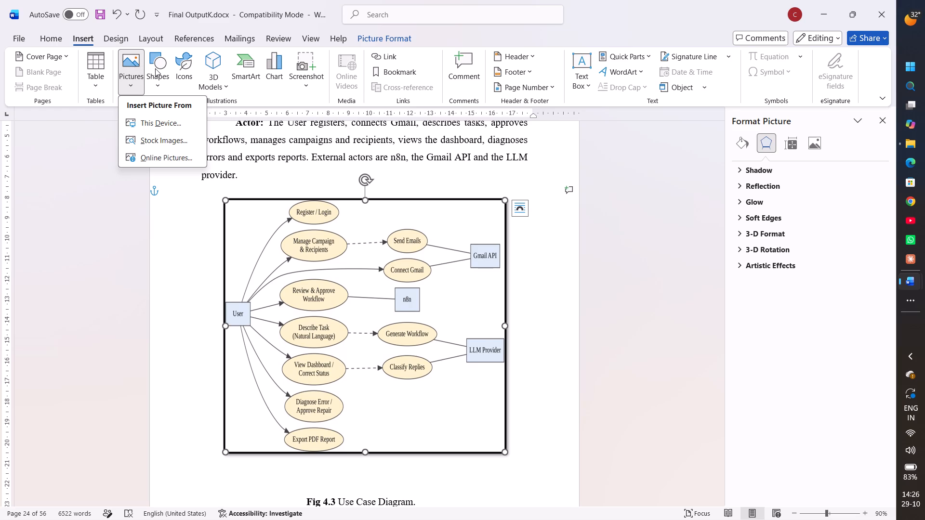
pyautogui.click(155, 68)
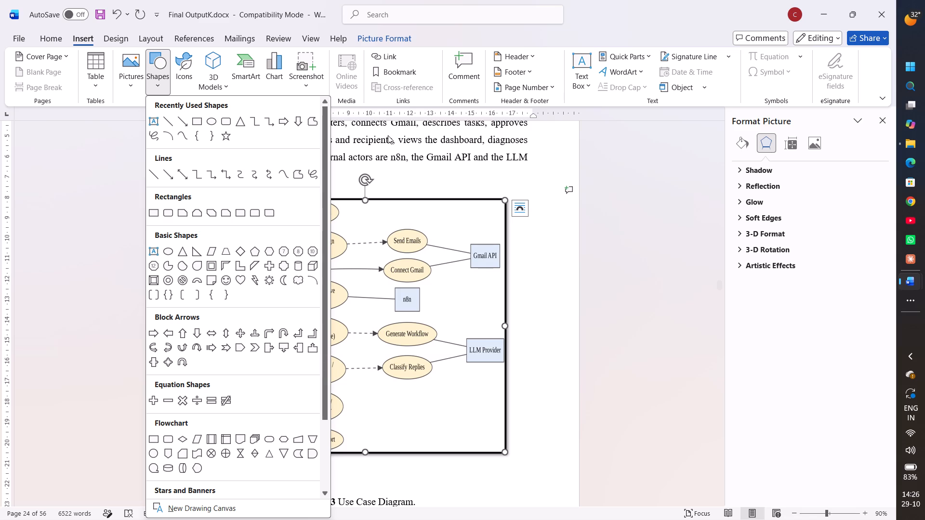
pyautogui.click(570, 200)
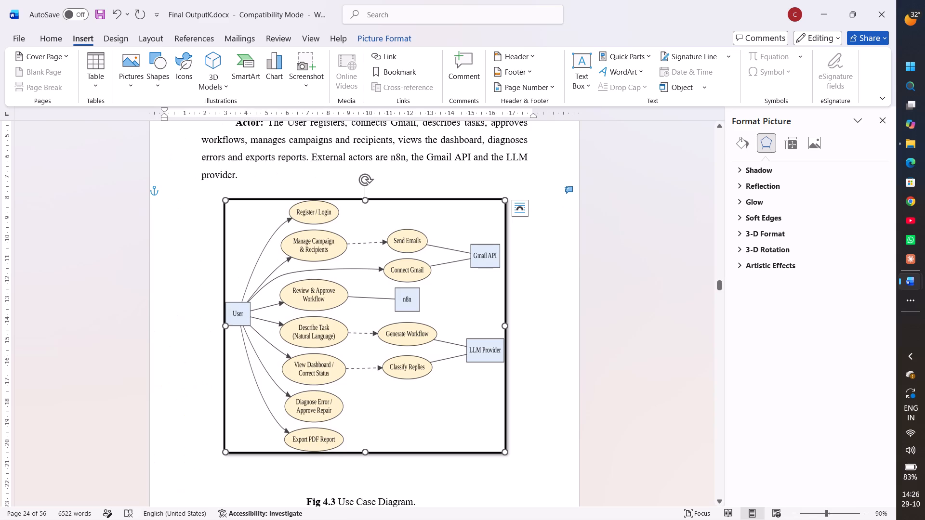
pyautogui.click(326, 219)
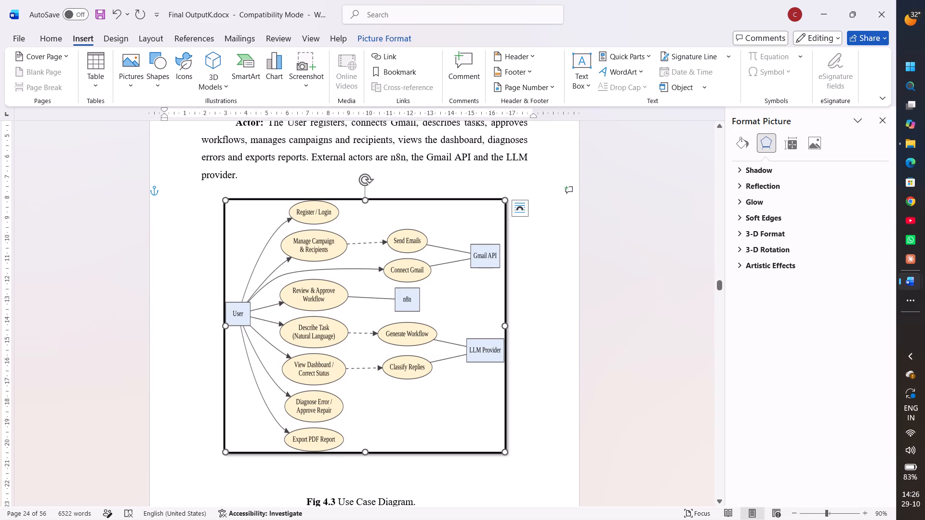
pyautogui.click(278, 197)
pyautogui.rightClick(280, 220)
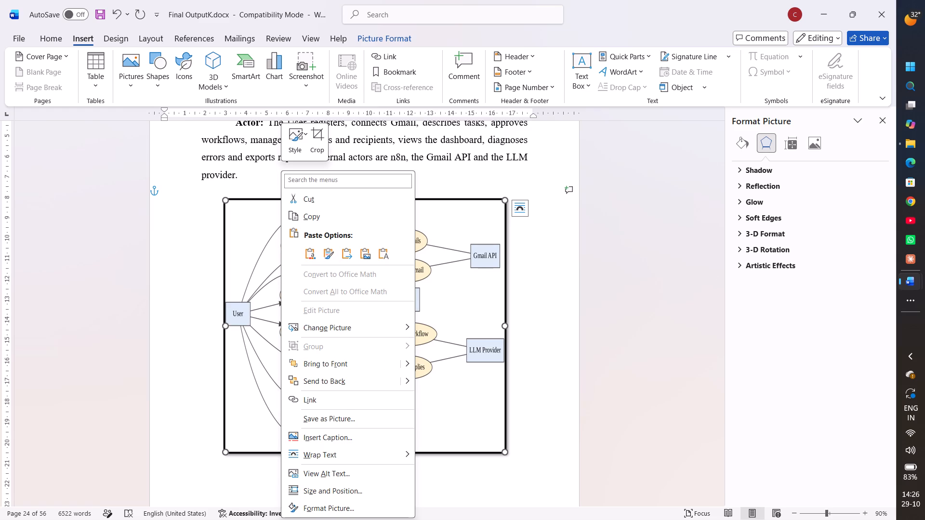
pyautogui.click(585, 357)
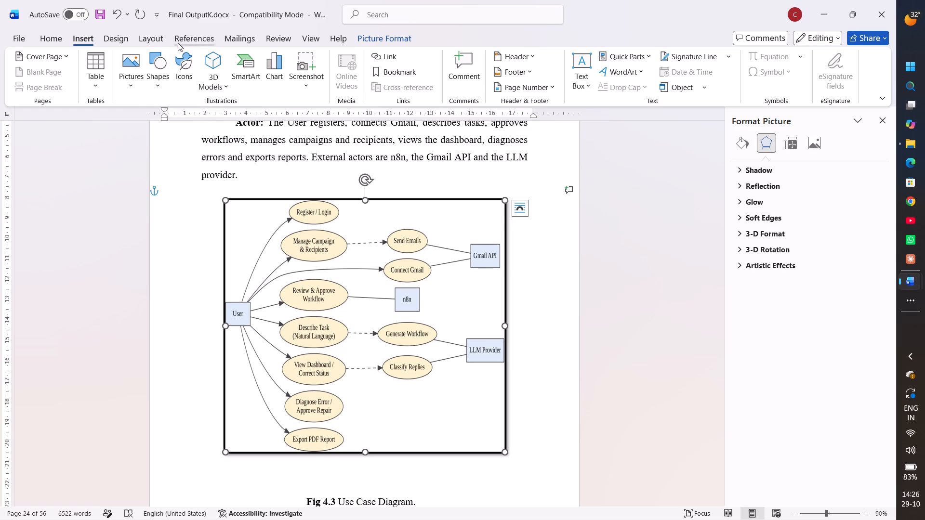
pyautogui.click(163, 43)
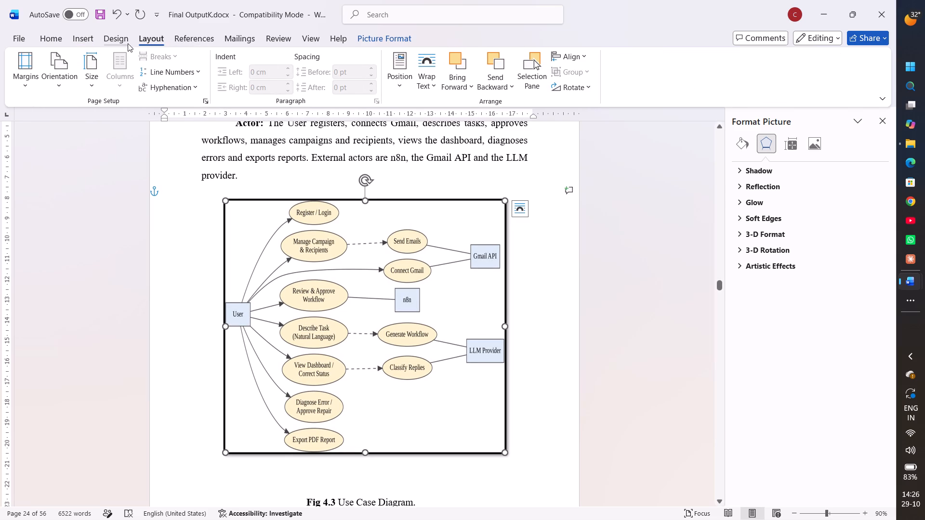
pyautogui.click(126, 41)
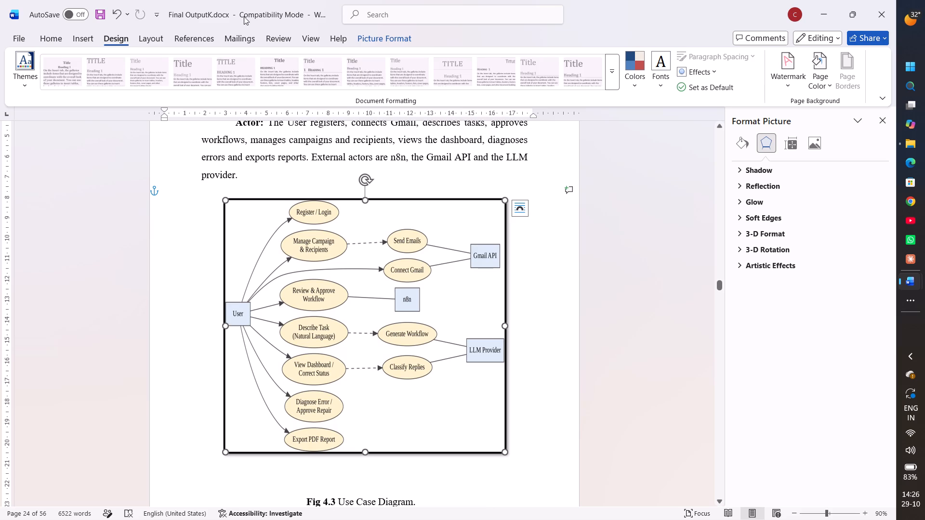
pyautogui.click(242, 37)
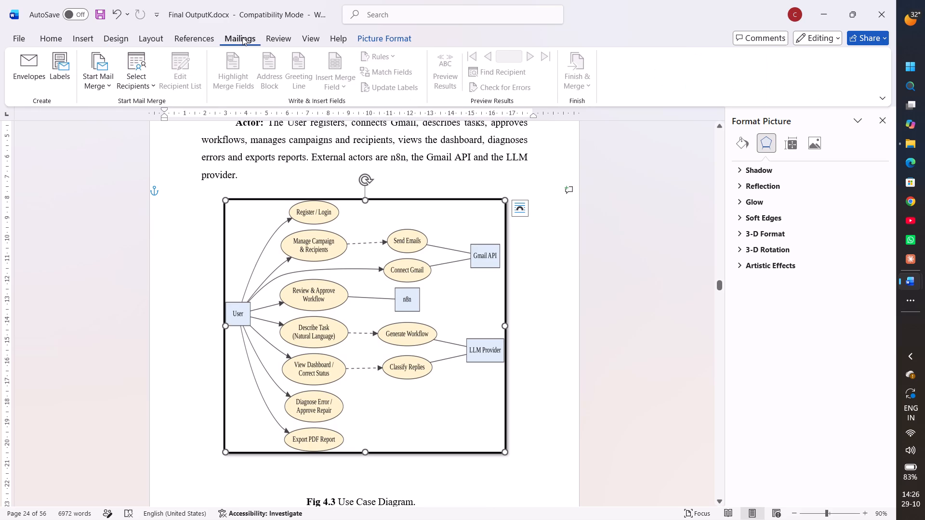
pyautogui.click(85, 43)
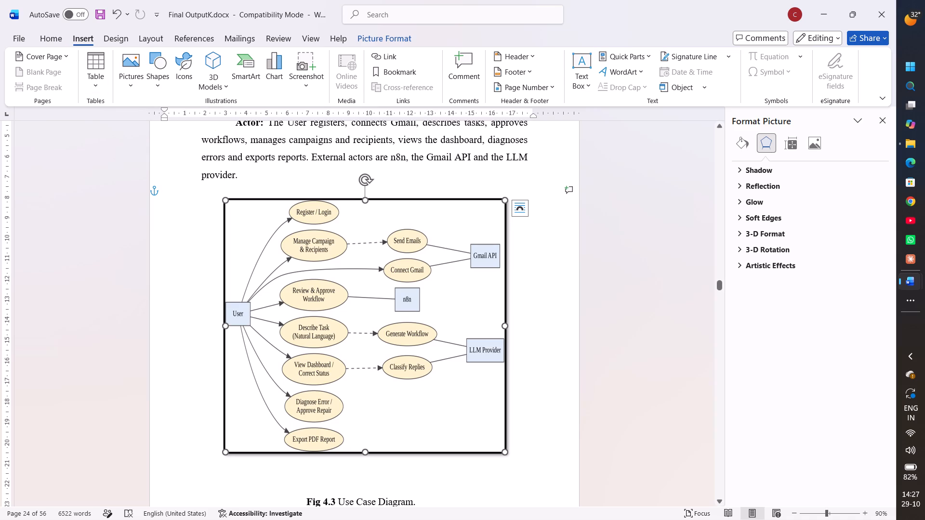
# Set the outline width of the use case diagram picture (Fig 4.3) to 1 pt.
pyautogui.click(740, 174)
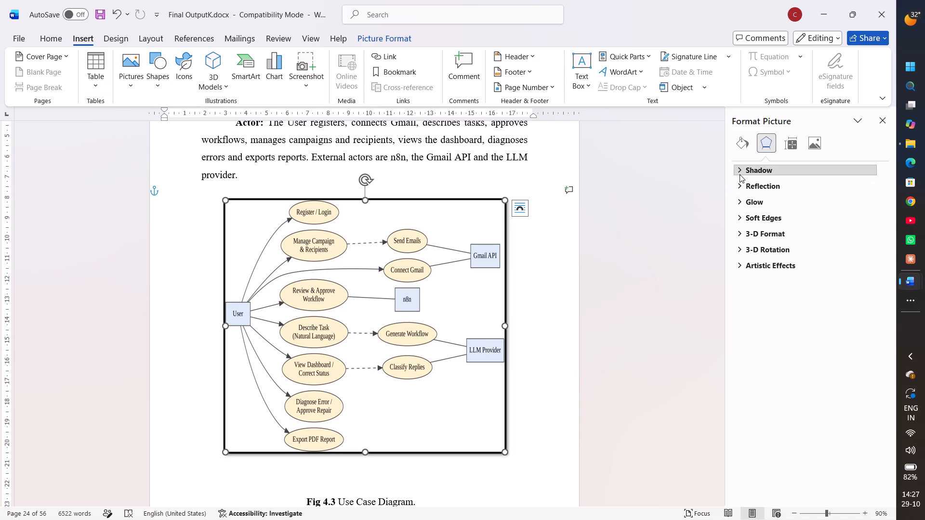
pyautogui.click(740, 174)
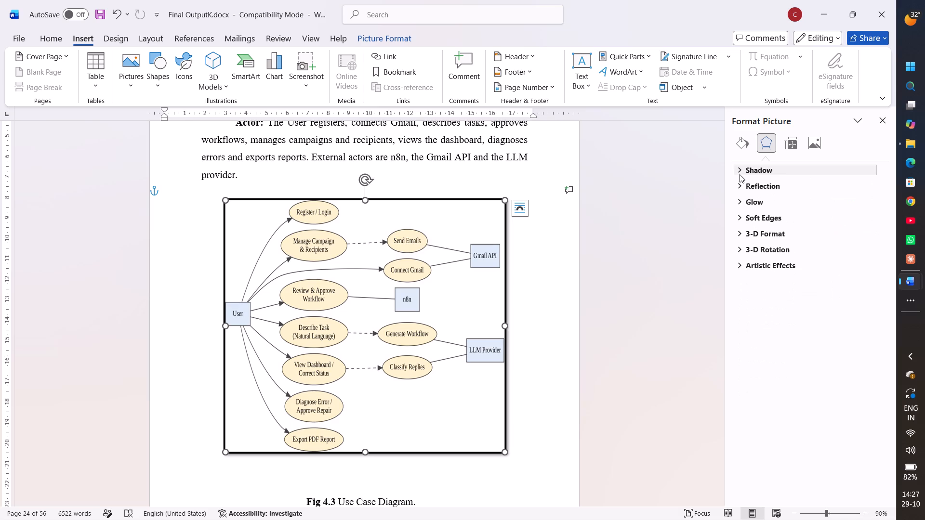
pyautogui.click(740, 147)
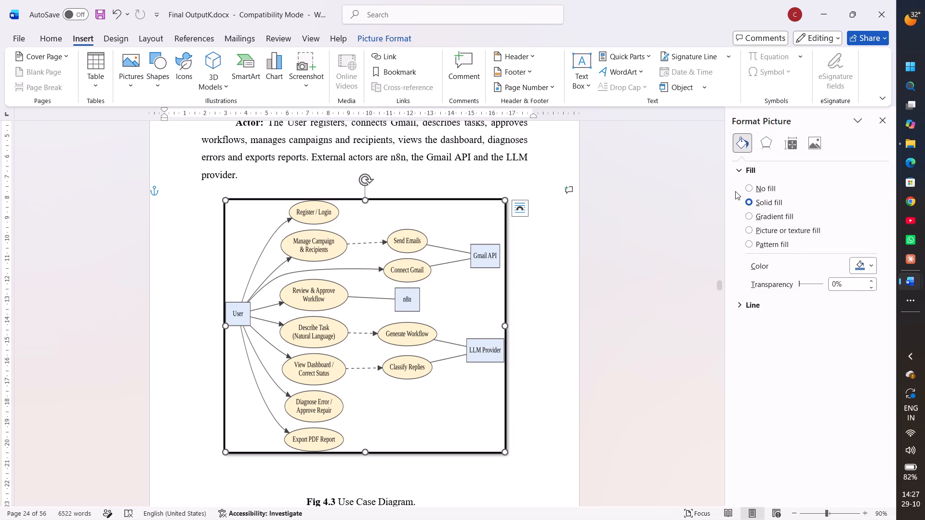
pyautogui.click(740, 309)
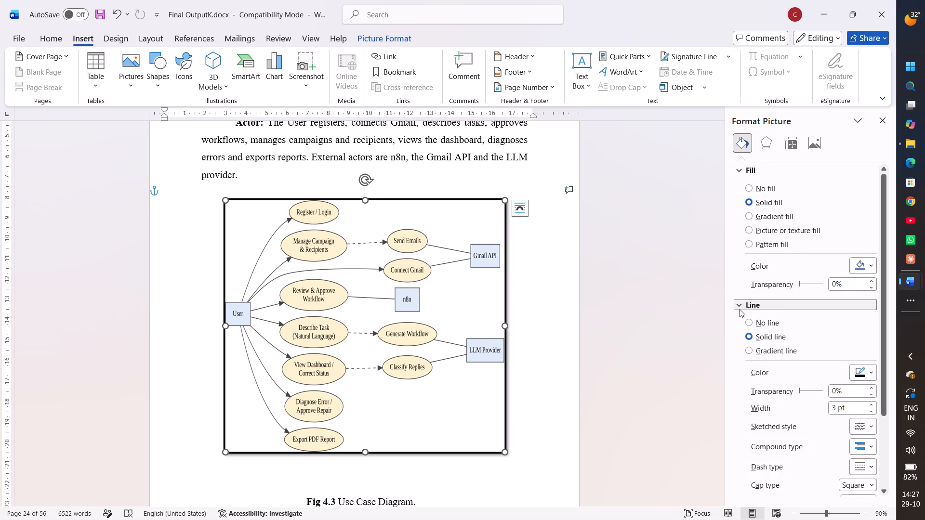
pyautogui.click(740, 309)
pyautogui.click(740, 309)
pyautogui.click(833, 406)
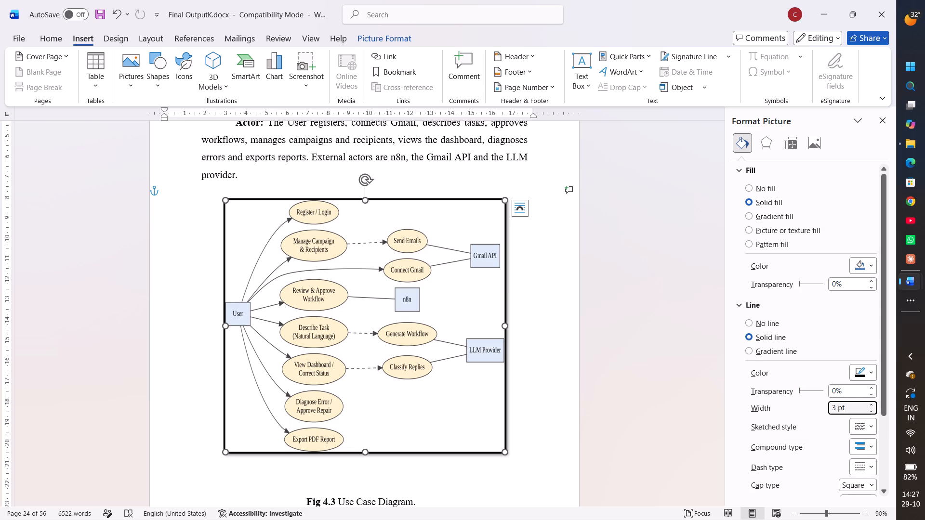
pyautogui.press('Right')
pyautogui.press('BackSpace')
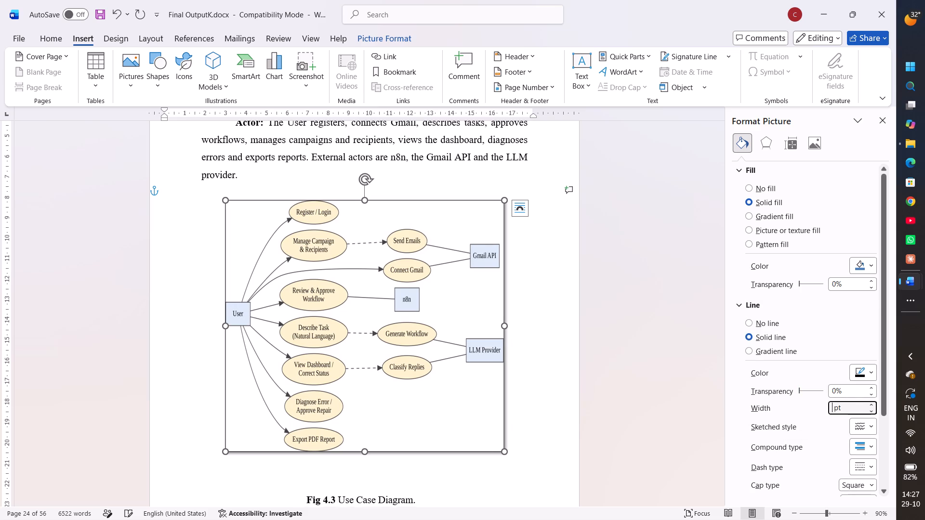
pyautogui.press('1')
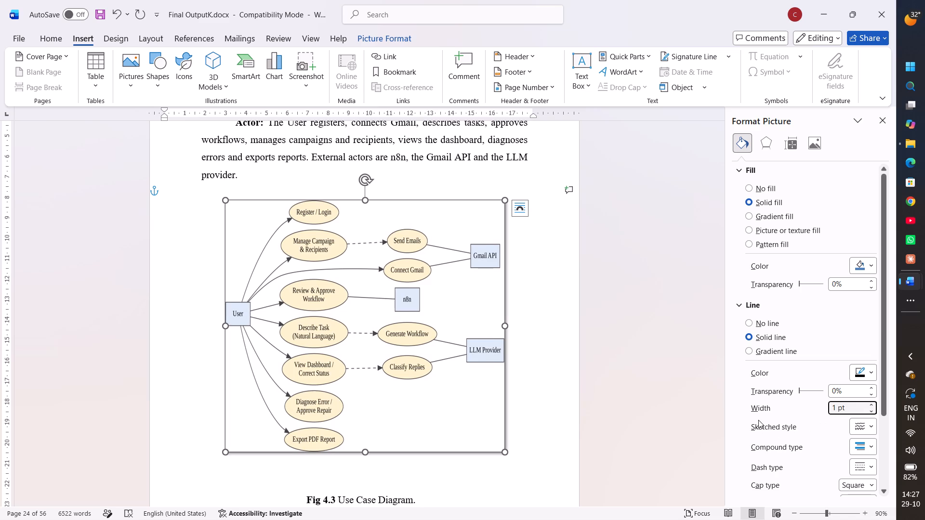
pyautogui.click(758, 420)
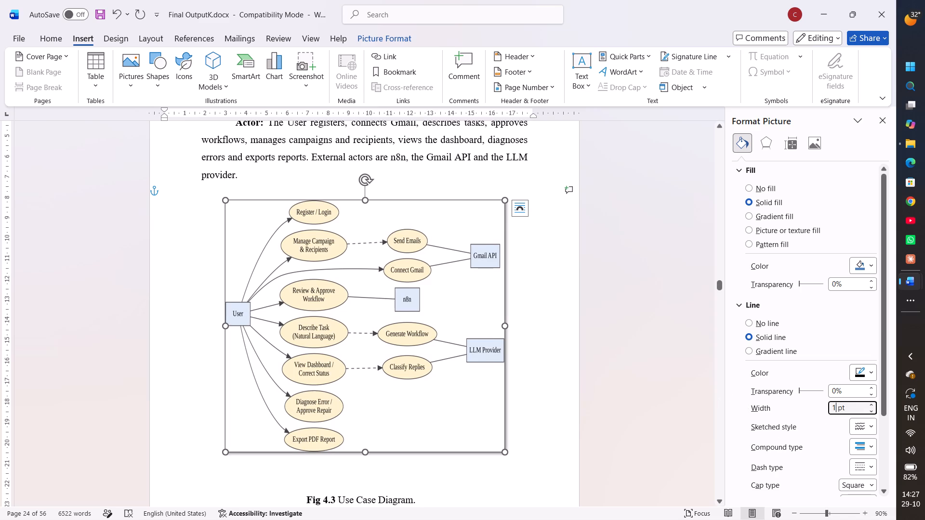
pyautogui.click(703, 401)
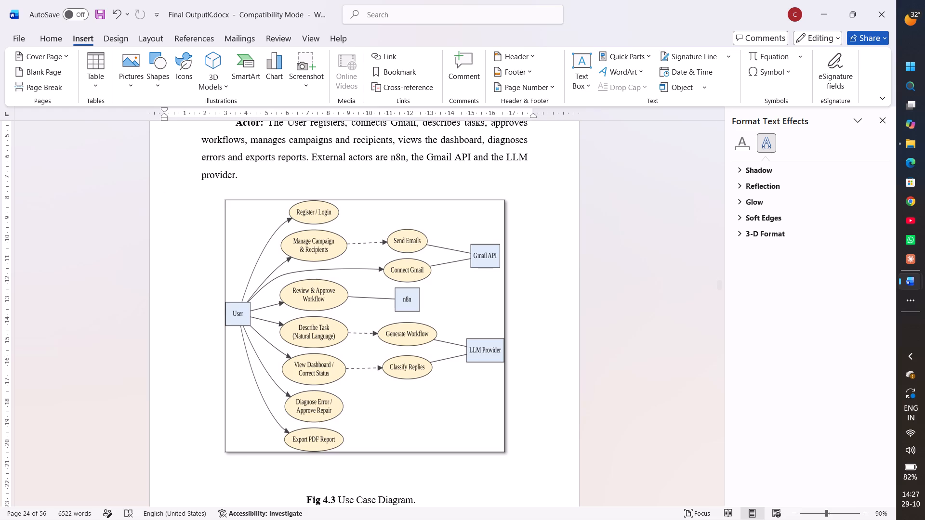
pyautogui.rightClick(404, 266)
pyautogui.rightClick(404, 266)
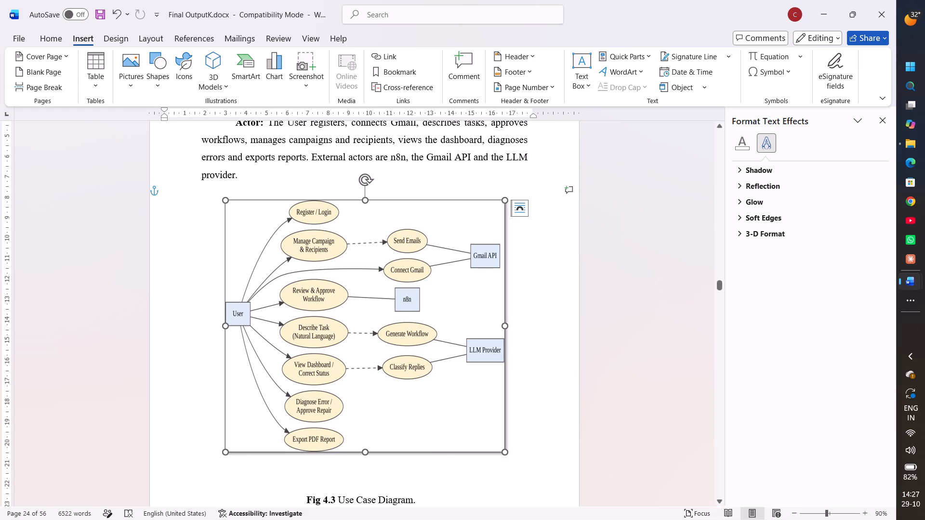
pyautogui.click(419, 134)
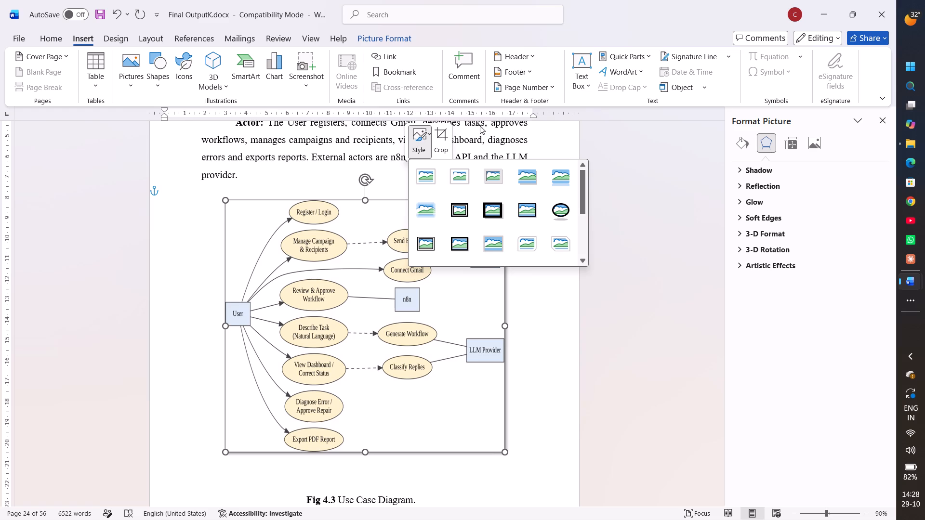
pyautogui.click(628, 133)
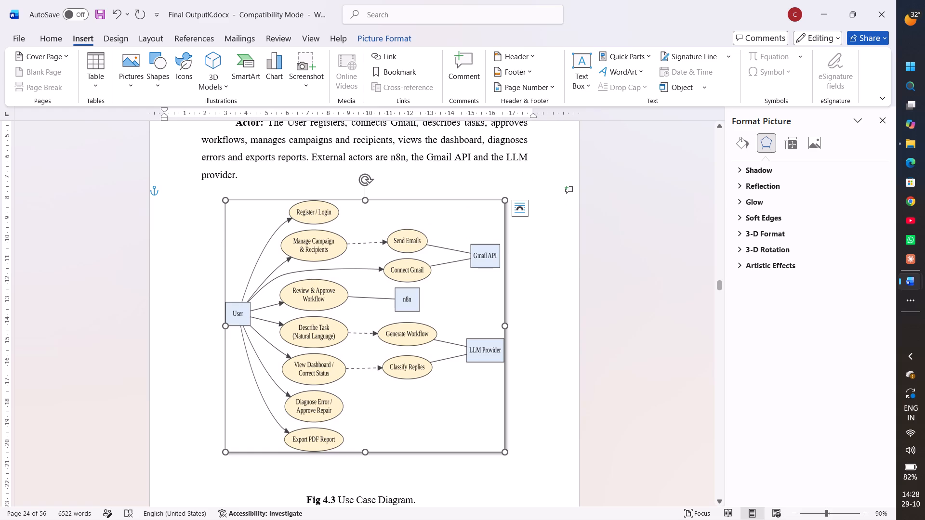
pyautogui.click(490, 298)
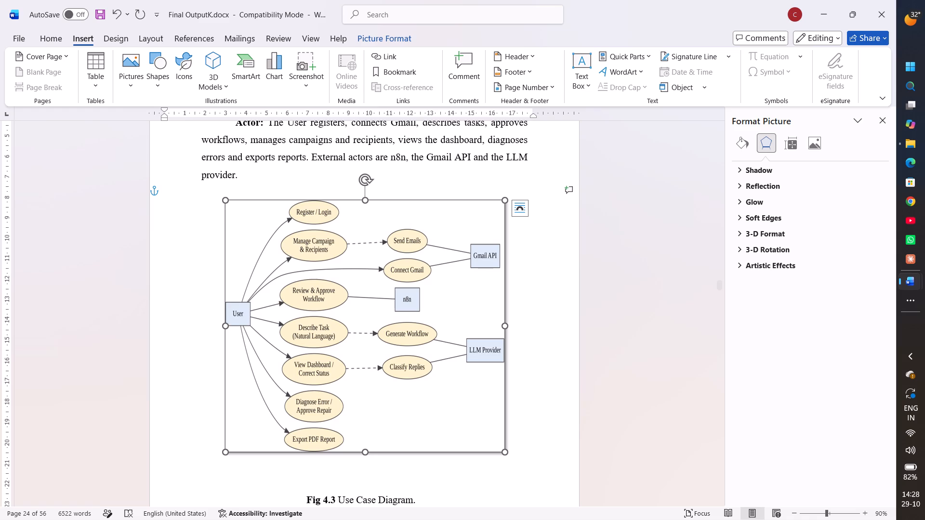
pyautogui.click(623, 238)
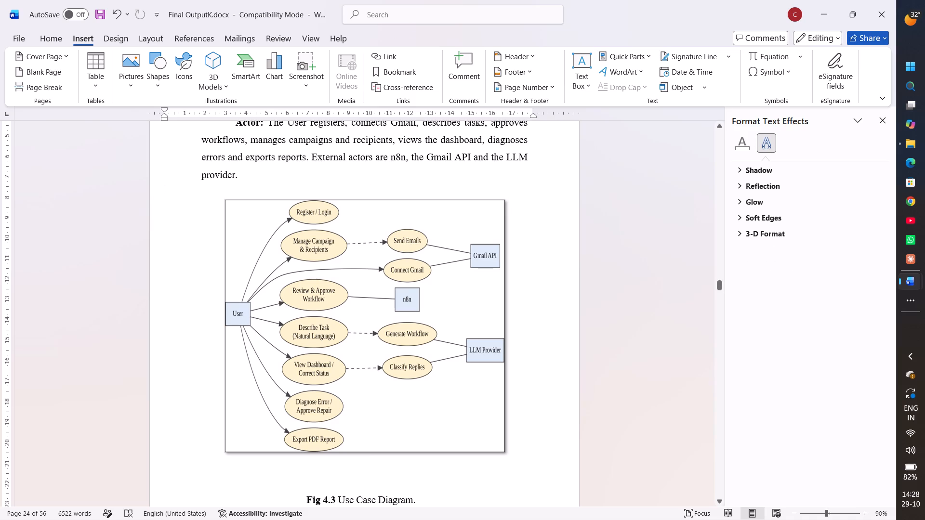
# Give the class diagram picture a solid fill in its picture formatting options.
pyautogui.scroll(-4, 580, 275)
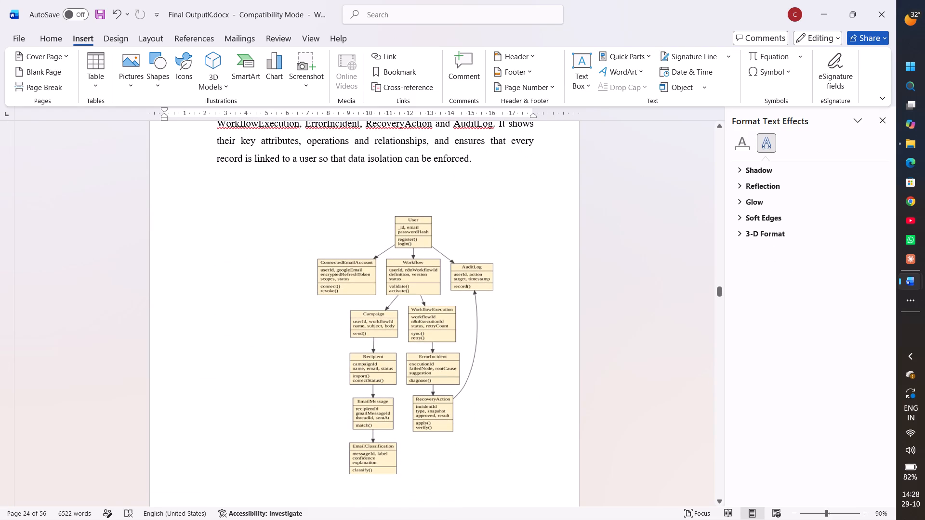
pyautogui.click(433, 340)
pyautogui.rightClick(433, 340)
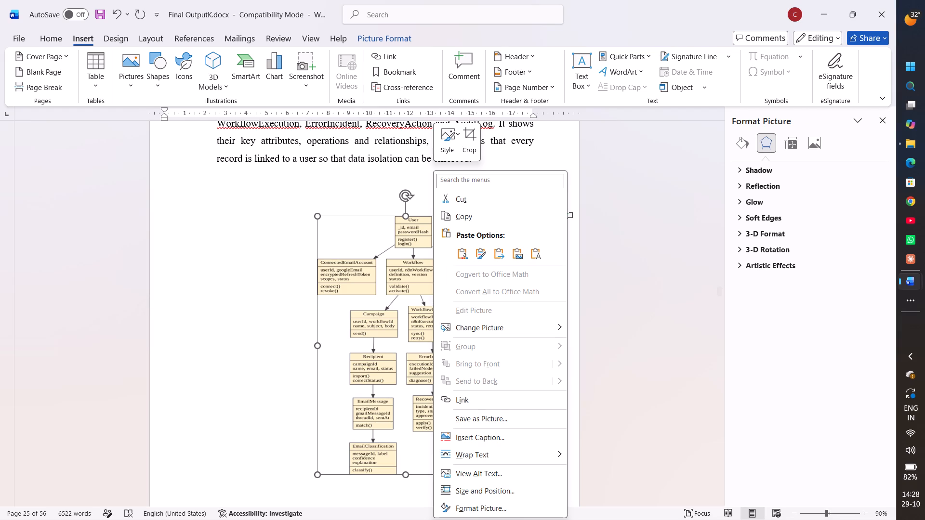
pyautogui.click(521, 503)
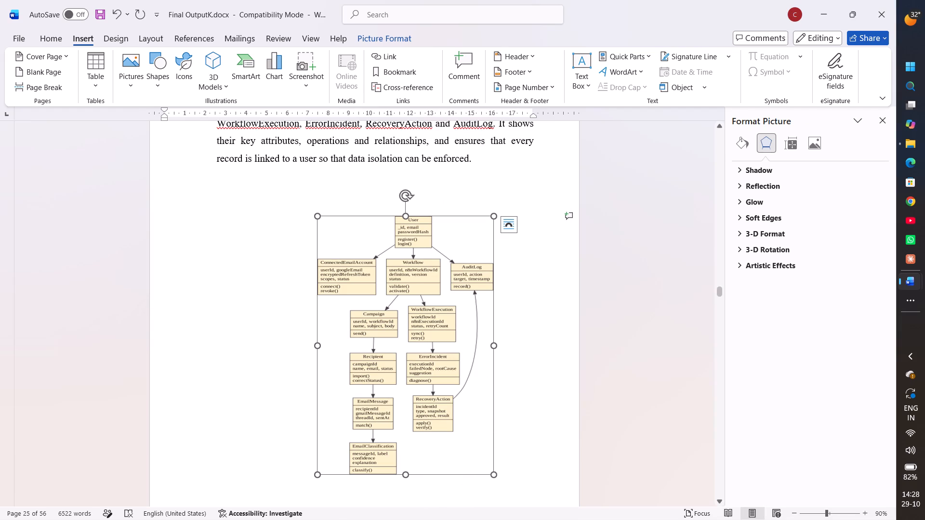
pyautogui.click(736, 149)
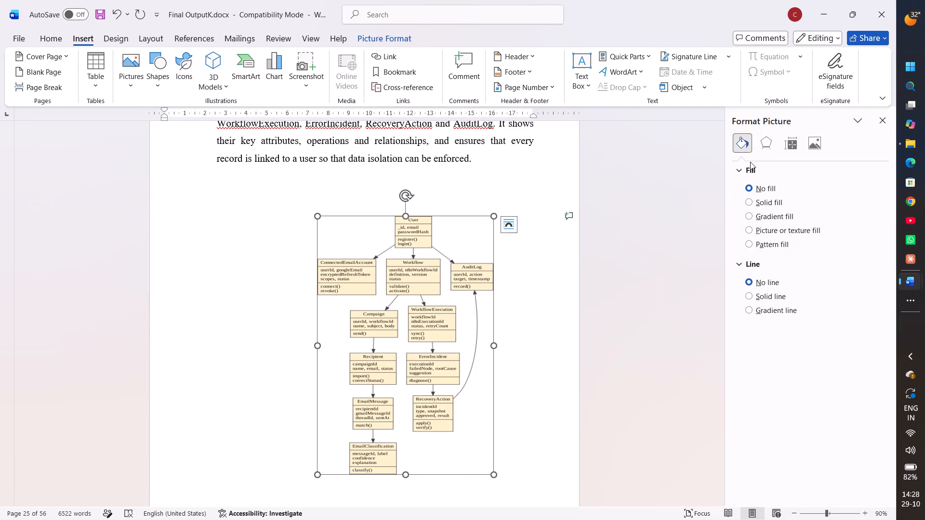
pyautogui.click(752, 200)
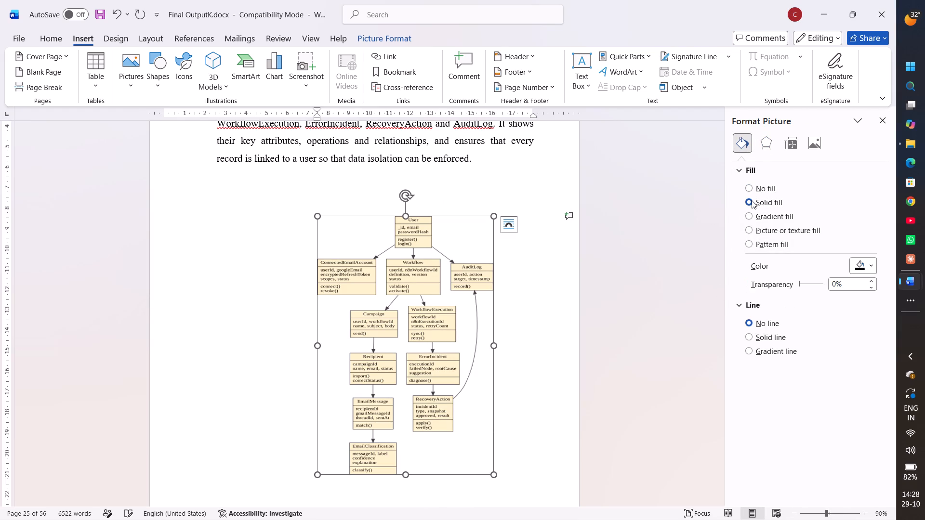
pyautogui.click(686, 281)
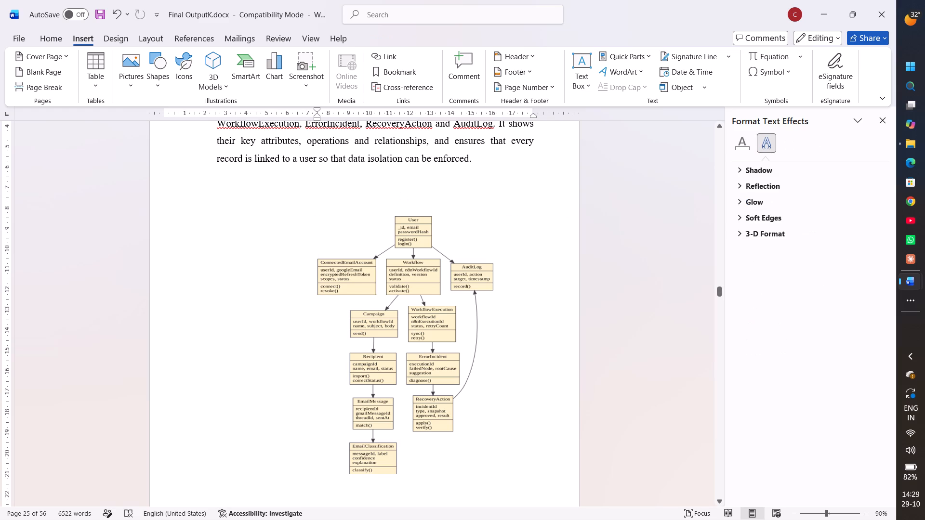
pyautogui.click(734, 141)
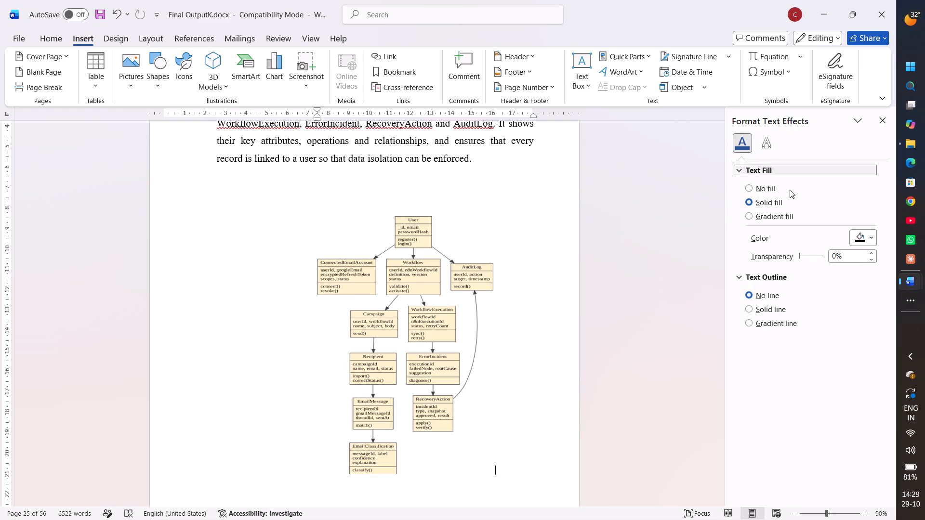
# Apply the thick black frame picture style with a drop shadow to the class diagram picture.
pyautogui.click(506, 332)
pyautogui.click(461, 339)
pyautogui.rightClick(461, 339)
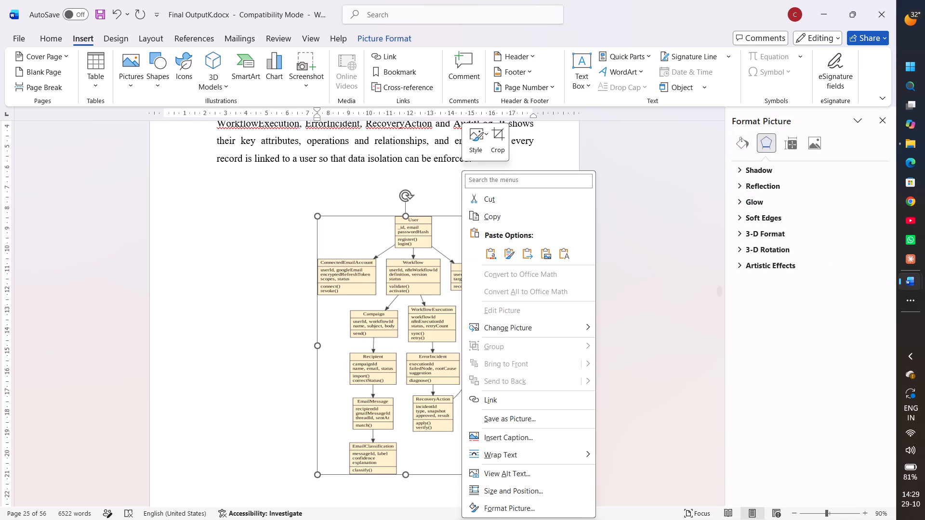
pyautogui.click(469, 142)
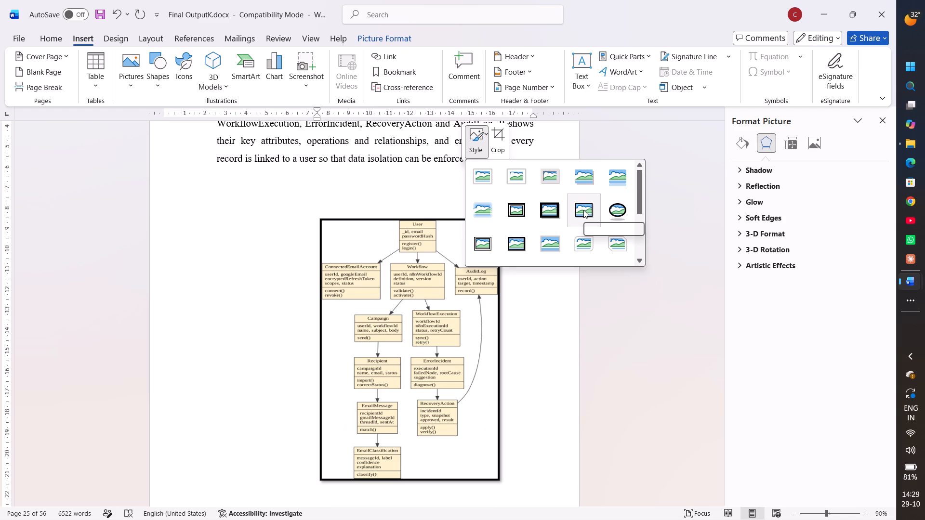
pyautogui.click(583, 210)
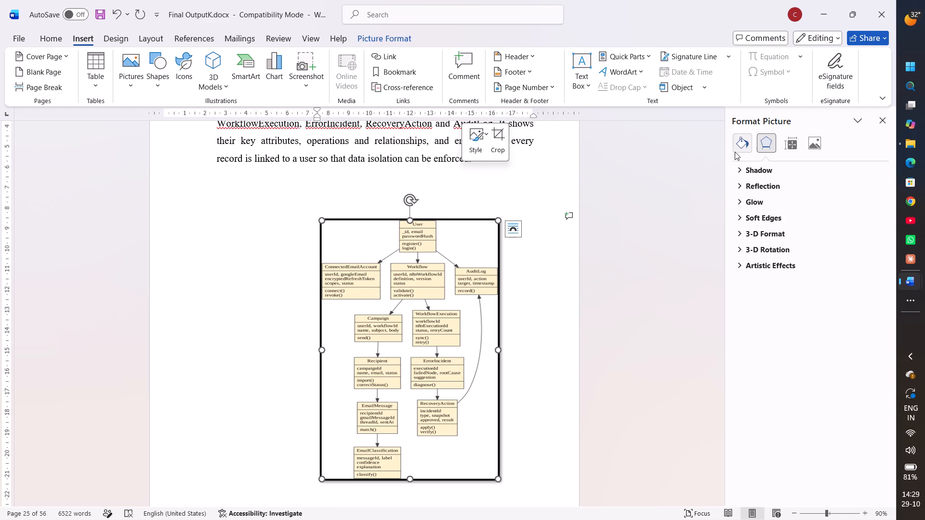
# Give the framed class diagram picture a solid fill.
pyautogui.click(737, 148)
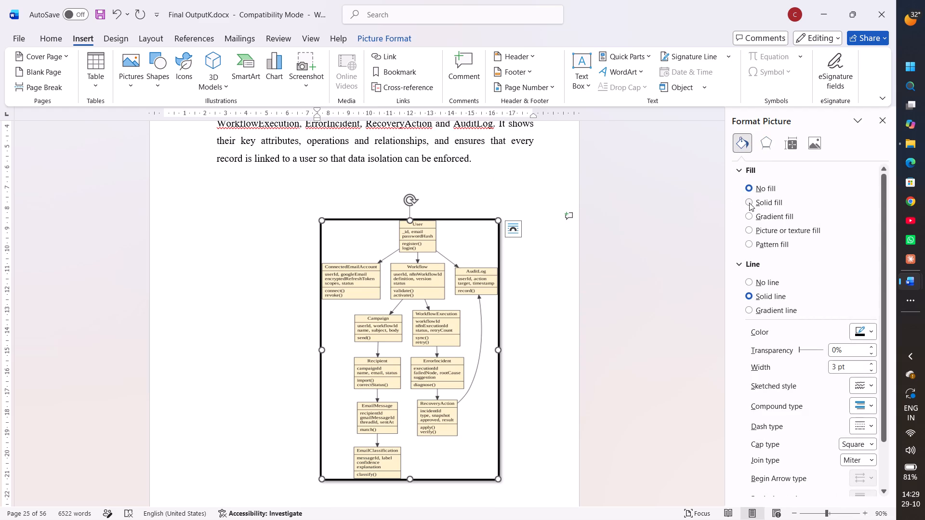
pyautogui.click(749, 203)
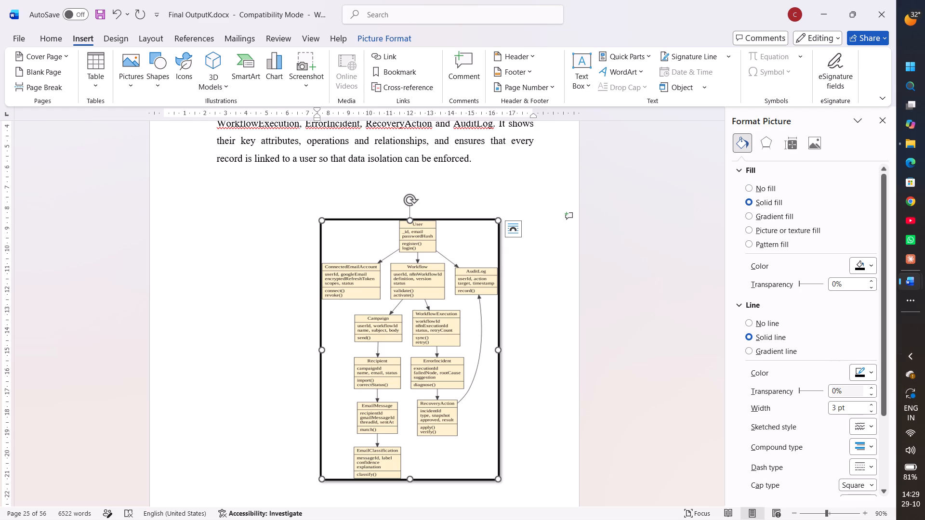
# Thin the class diagram picture's outline by clearing the number from its line width, leaving only the unit.
pyautogui.click(838, 406)
pyautogui.press('Left')
pyautogui.press('BackSpace')
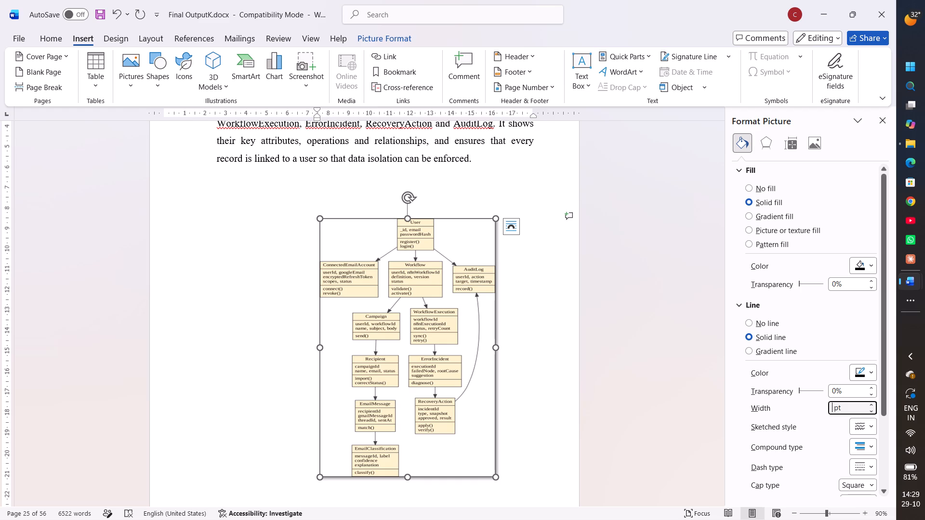
pyautogui.click(666, 416)
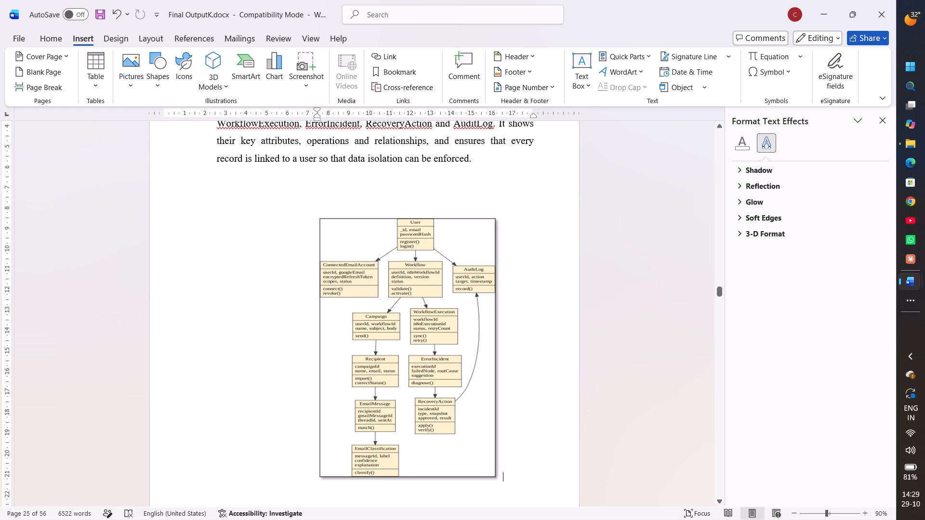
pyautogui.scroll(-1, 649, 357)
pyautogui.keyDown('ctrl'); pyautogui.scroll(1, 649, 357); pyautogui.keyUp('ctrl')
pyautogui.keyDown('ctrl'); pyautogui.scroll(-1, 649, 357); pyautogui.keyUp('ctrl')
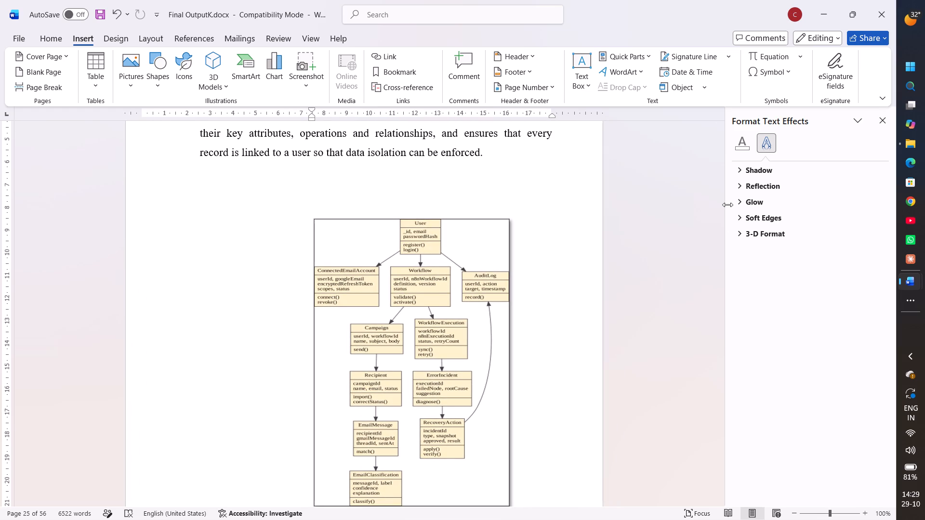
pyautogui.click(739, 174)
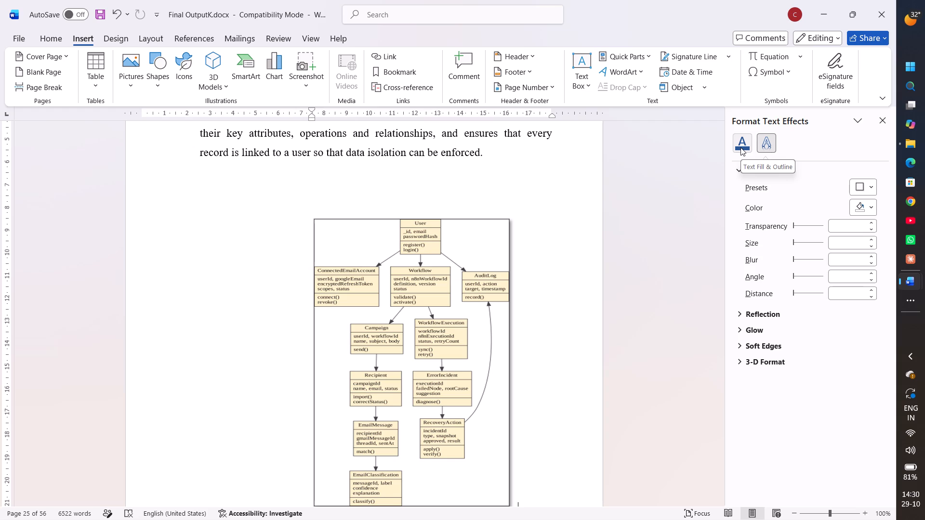
# Save the Final OutputK document.
pyautogui.hotkey('ctrl', 's')
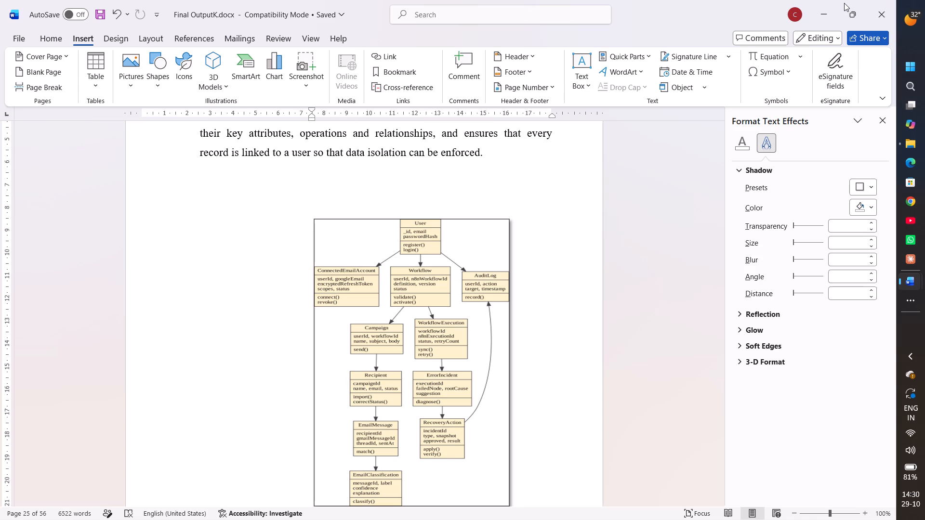
# Minimize the Final OutputK and Project_Report_Final (1) document windows to reach the desktop.
pyautogui.click(813, 7)
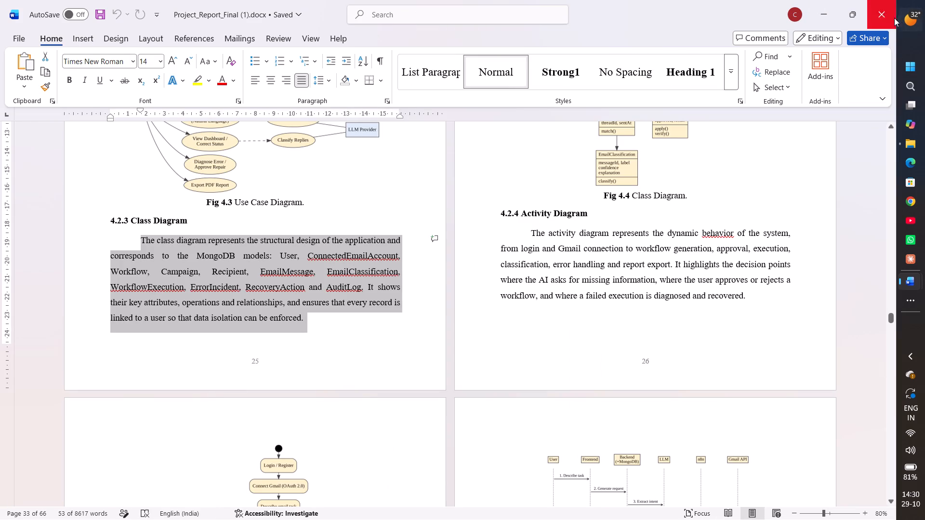
pyautogui.click(823, 8)
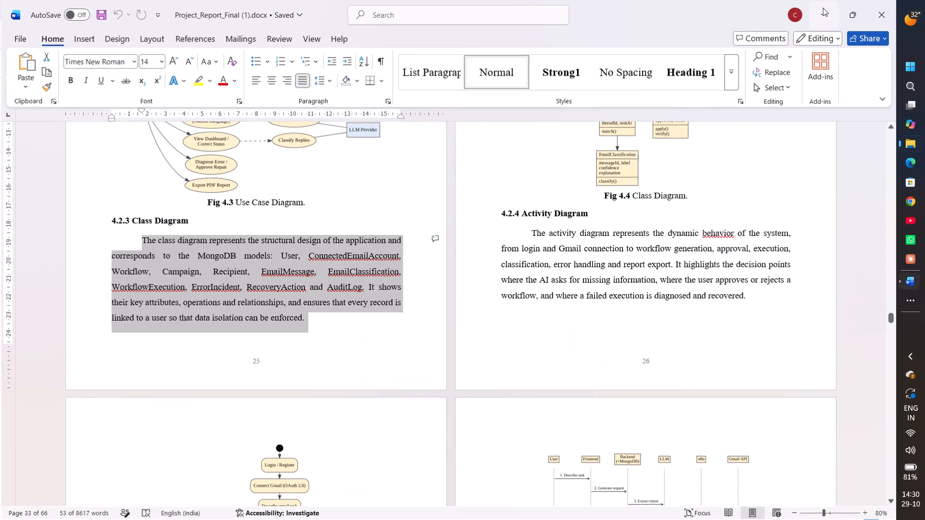
pyautogui.doubleClick(823, 8)
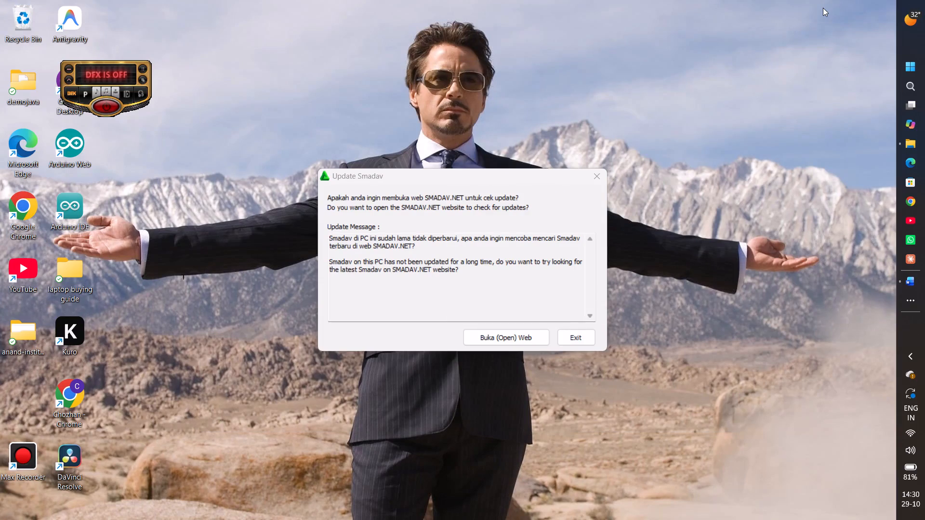
# Put the computer to sleep.
pyautogui.press('super+x')
pyautogui.press('u')
pyautogui.press('Down')
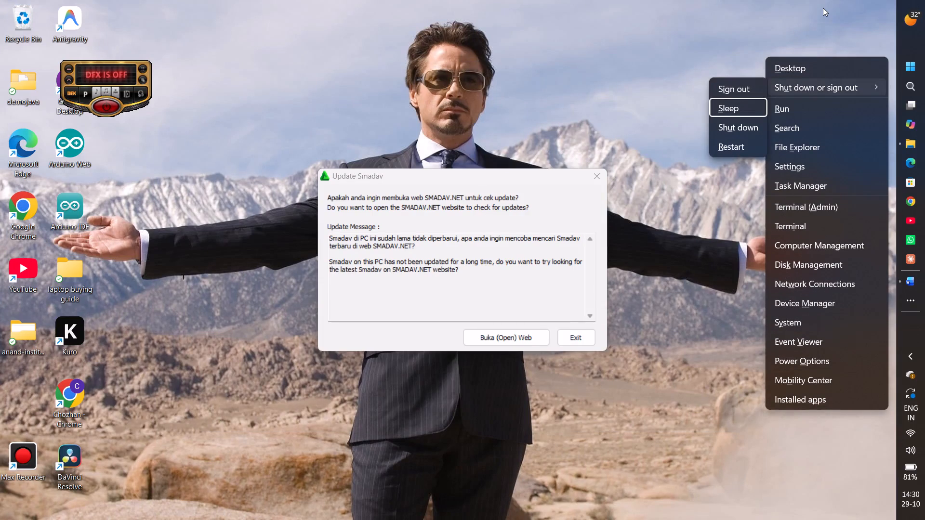
pyautogui.press('Return')
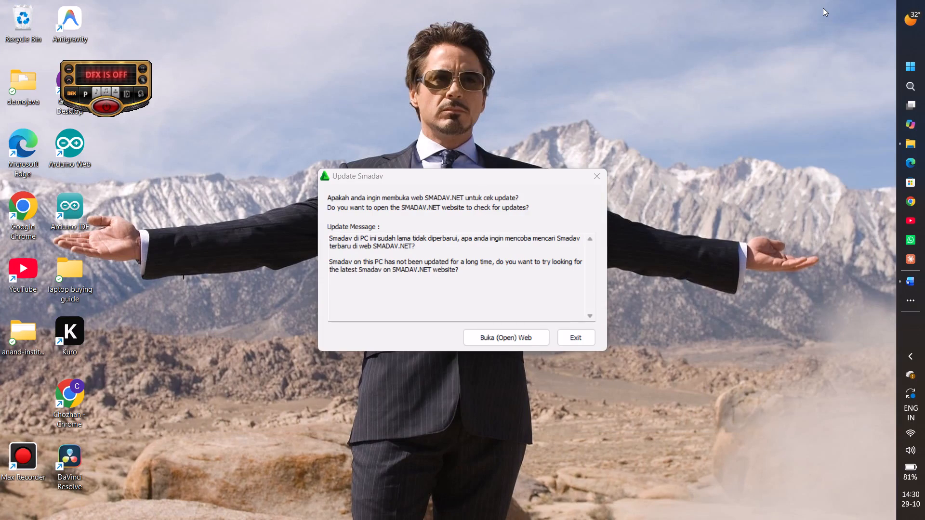
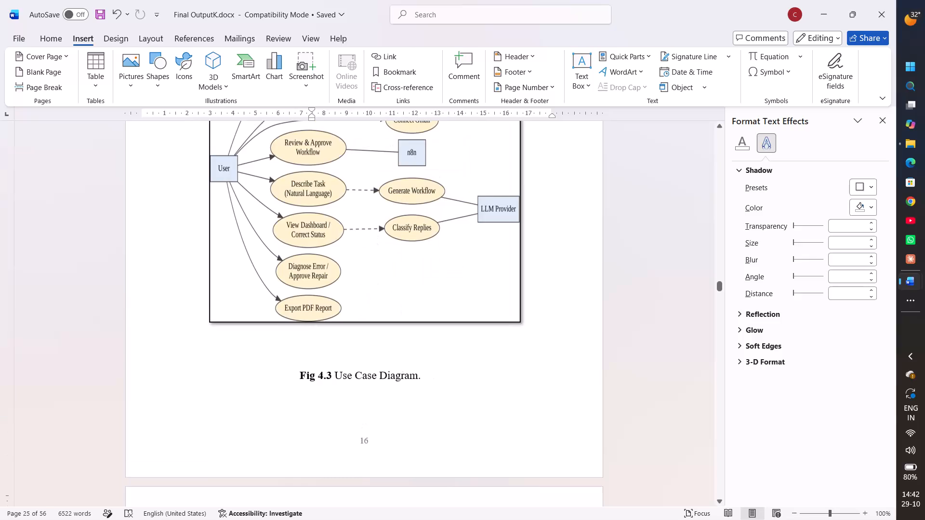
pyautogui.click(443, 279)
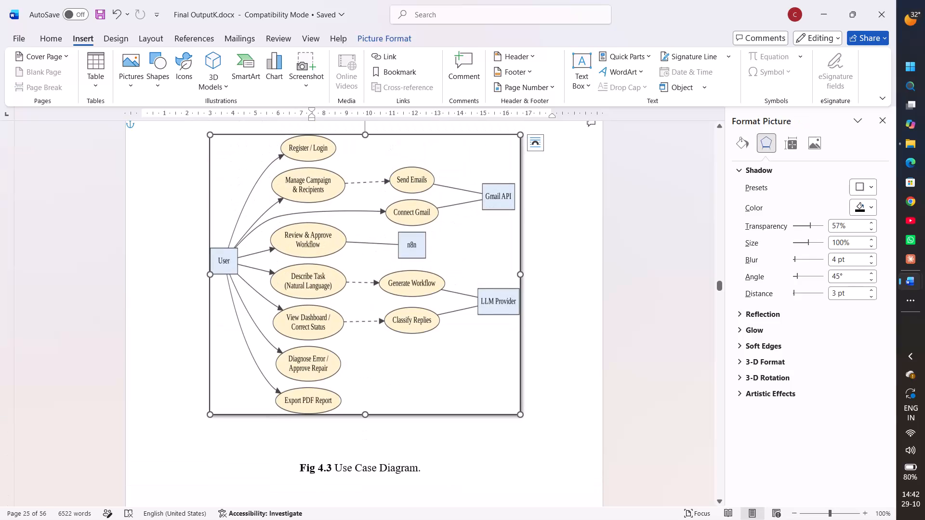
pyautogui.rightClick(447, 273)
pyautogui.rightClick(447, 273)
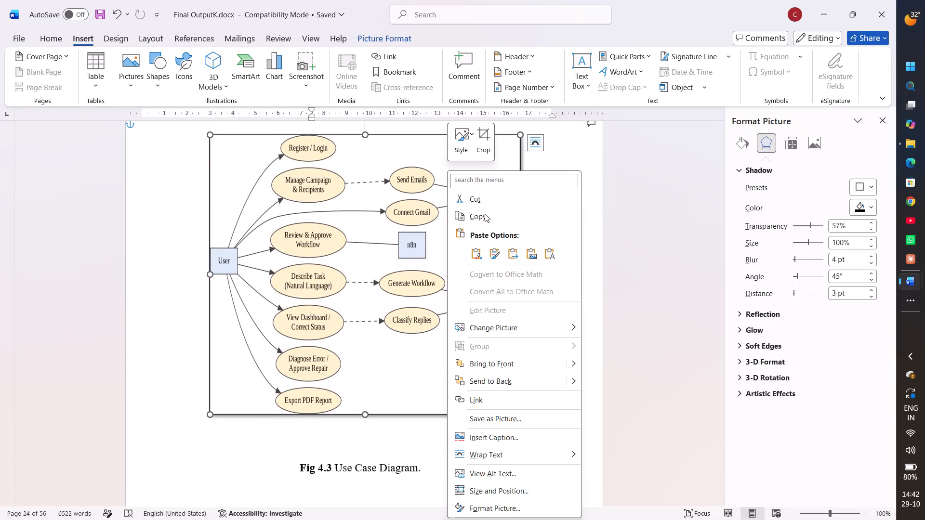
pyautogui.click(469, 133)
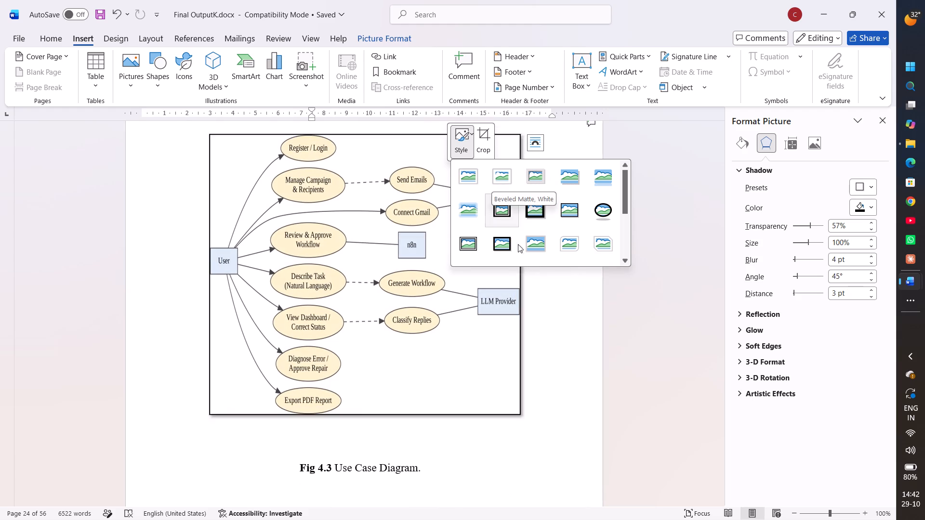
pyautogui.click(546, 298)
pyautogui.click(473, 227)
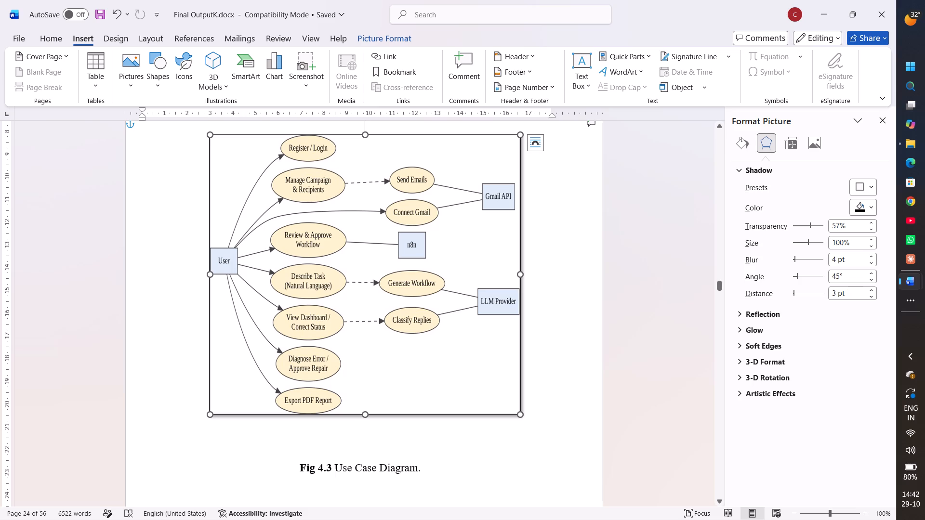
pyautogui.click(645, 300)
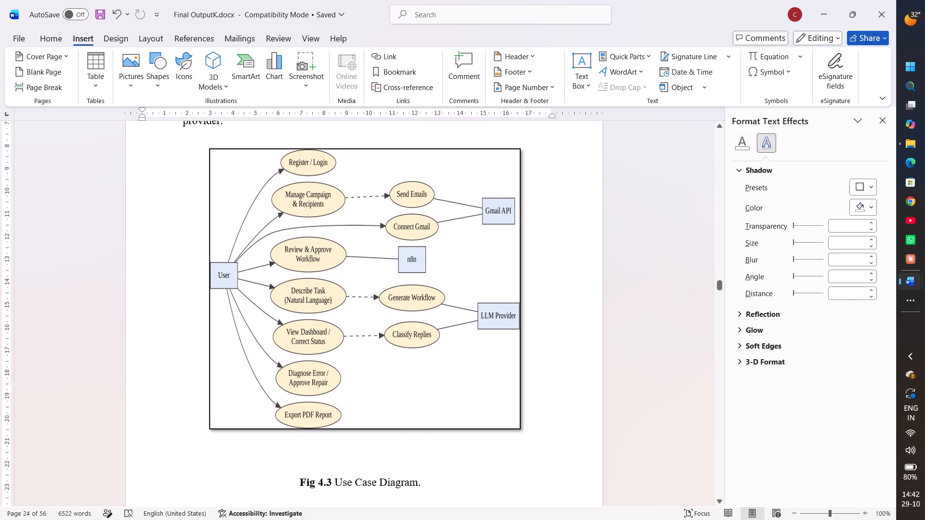
# Delete the blank lines above the activity diagram picture, back to the end of its description paragraph in section 4.2.4.
pyautogui.scroll(-5, 645, 300)
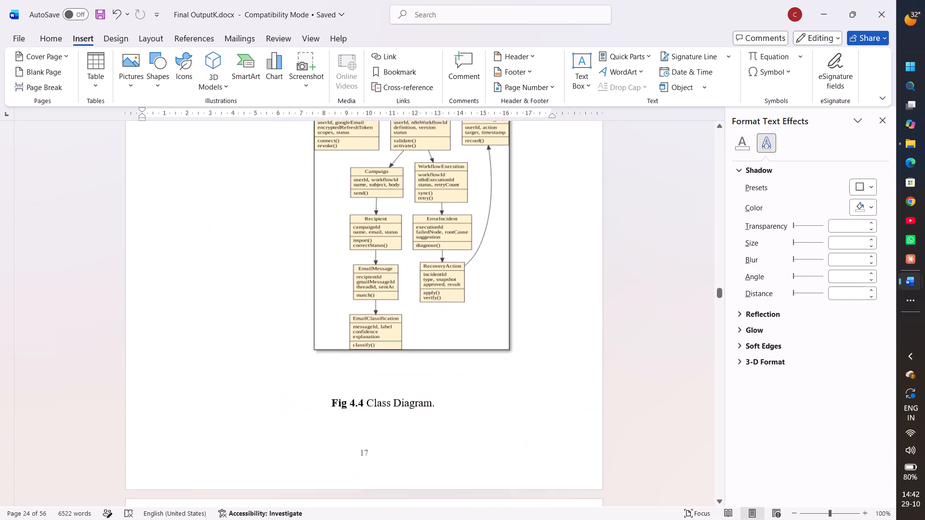
pyautogui.scroll(-2, 645, 300)
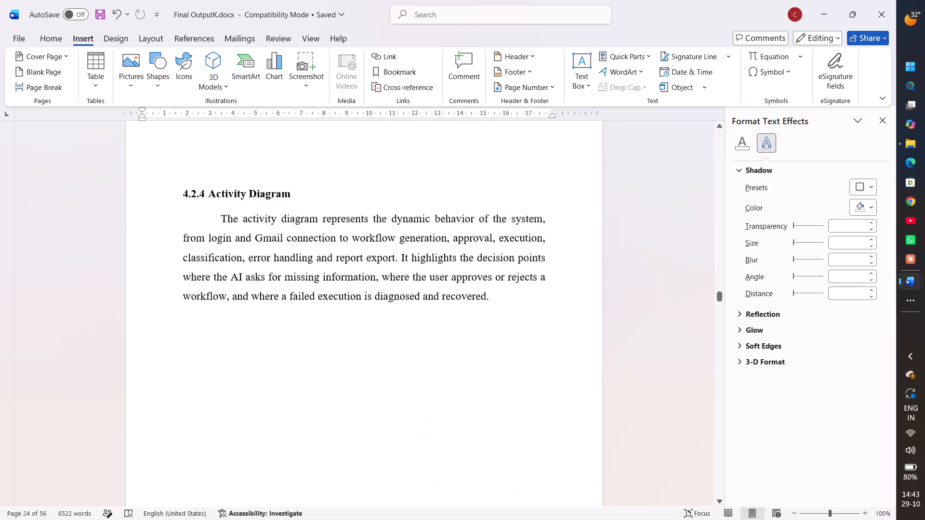
pyautogui.scroll(-4, 645, 300)
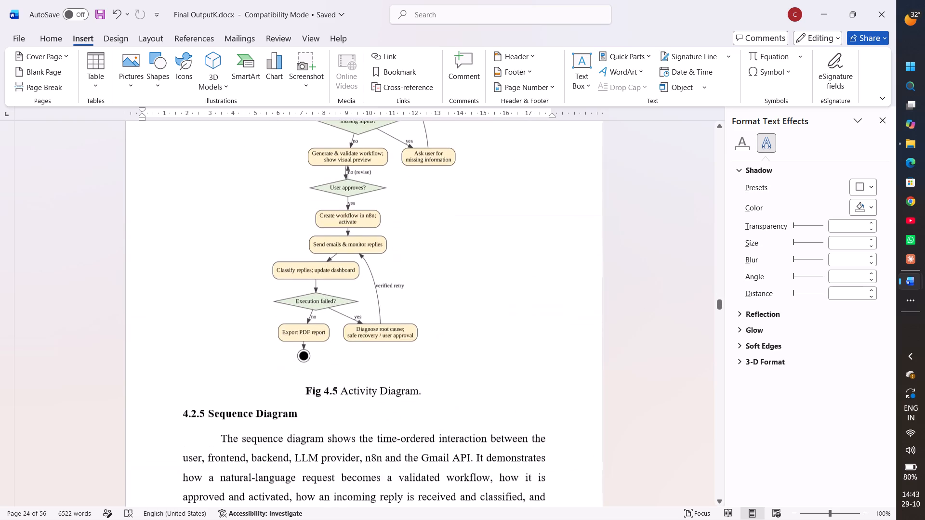
pyautogui.click(452, 291)
pyautogui.scroll(2, 370, 280)
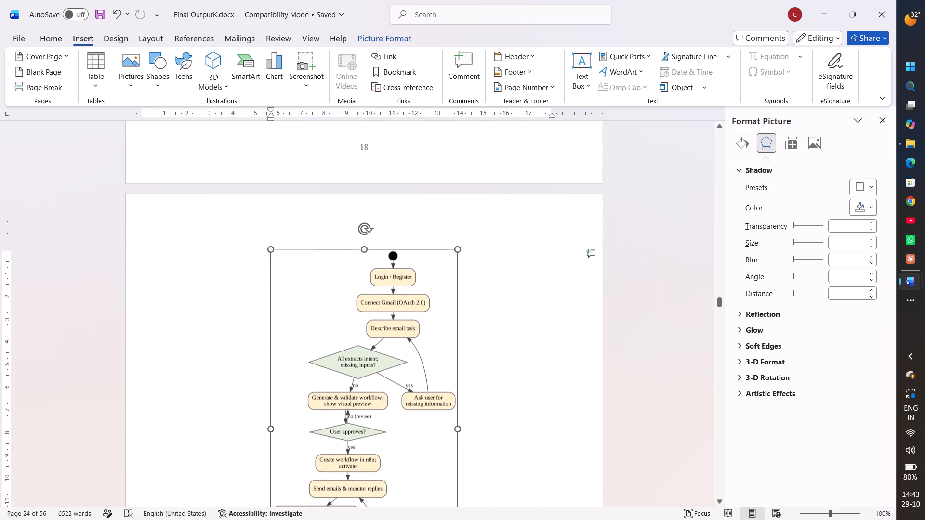
pyautogui.click(334, 245)
pyautogui.click(332, 240)
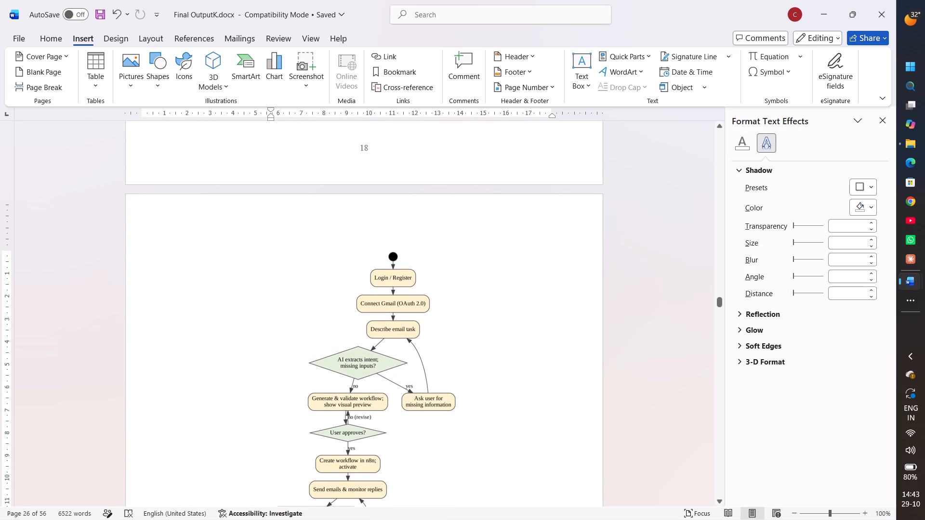
pyautogui.scroll(-1, 338, 201)
pyautogui.scroll(1, 338, 201)
pyautogui.scroll(-1, 338, 201)
pyautogui.click(331, 227)
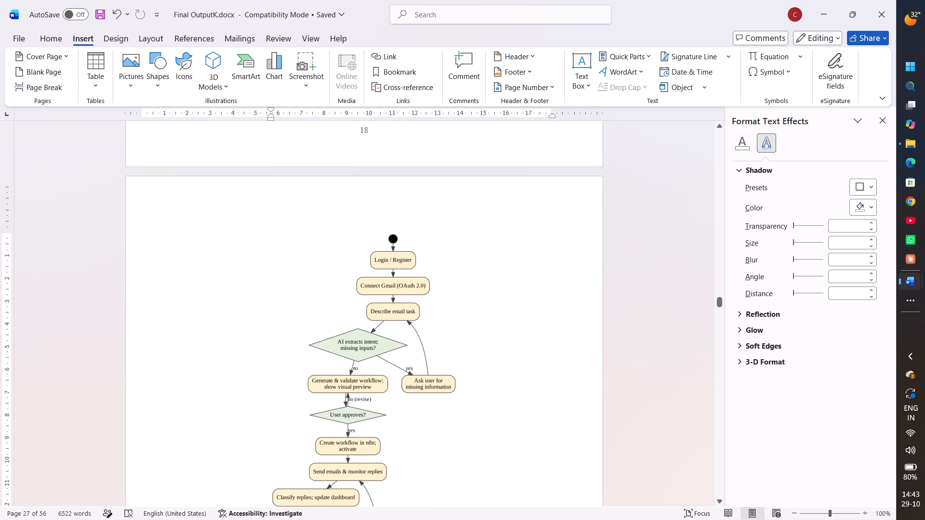
pyautogui.press('BackSpace')
pyautogui.press('BackSpace')
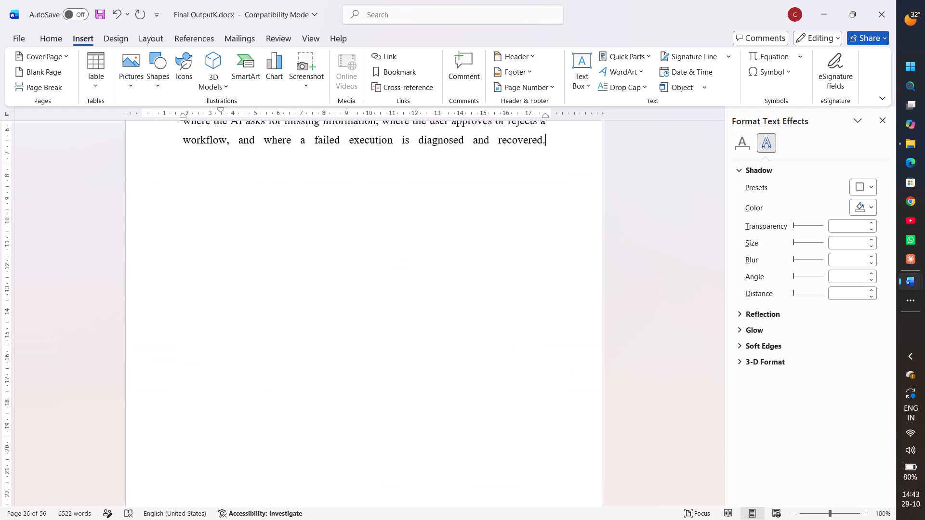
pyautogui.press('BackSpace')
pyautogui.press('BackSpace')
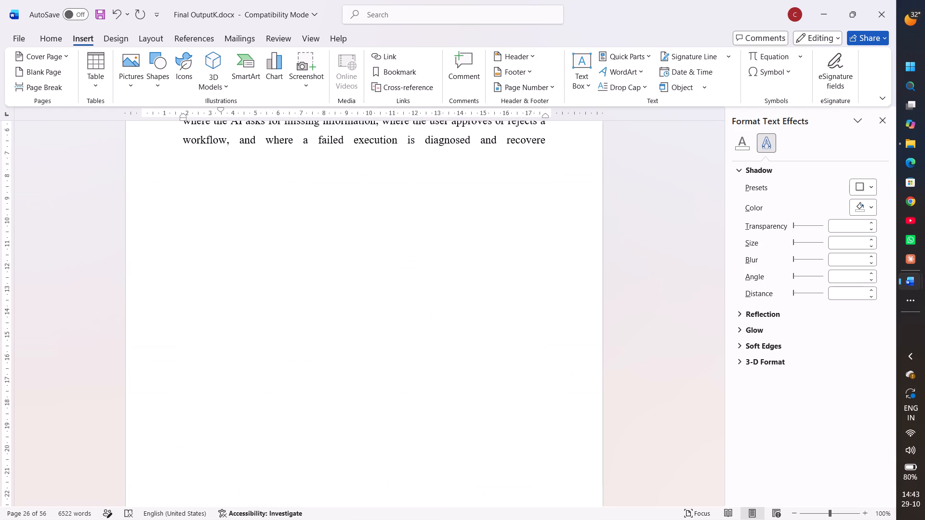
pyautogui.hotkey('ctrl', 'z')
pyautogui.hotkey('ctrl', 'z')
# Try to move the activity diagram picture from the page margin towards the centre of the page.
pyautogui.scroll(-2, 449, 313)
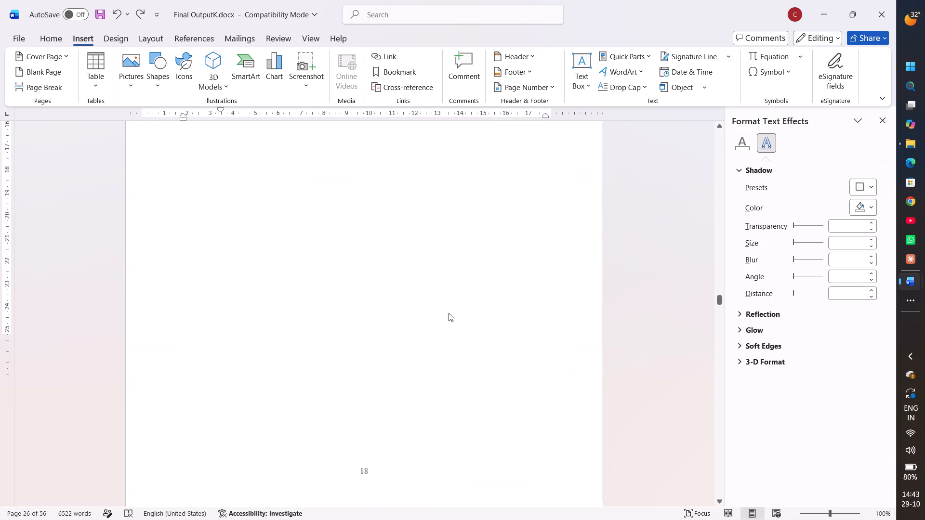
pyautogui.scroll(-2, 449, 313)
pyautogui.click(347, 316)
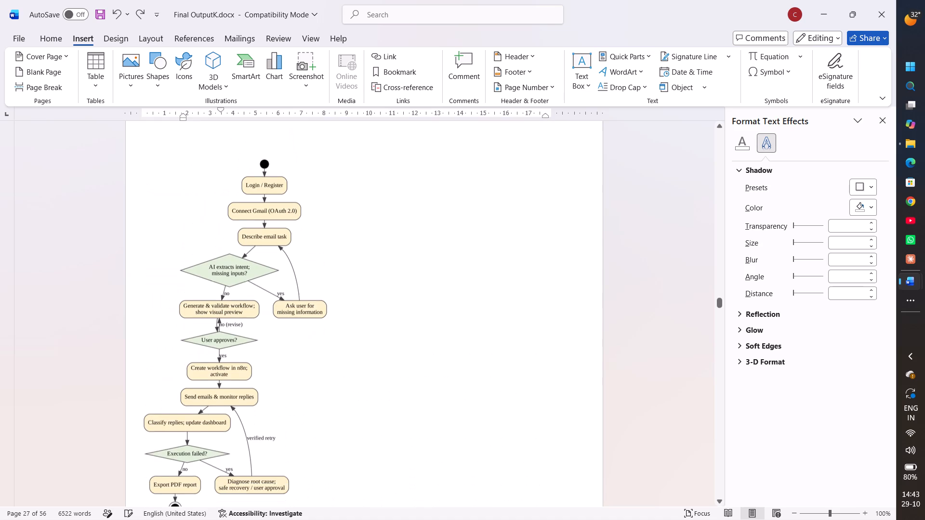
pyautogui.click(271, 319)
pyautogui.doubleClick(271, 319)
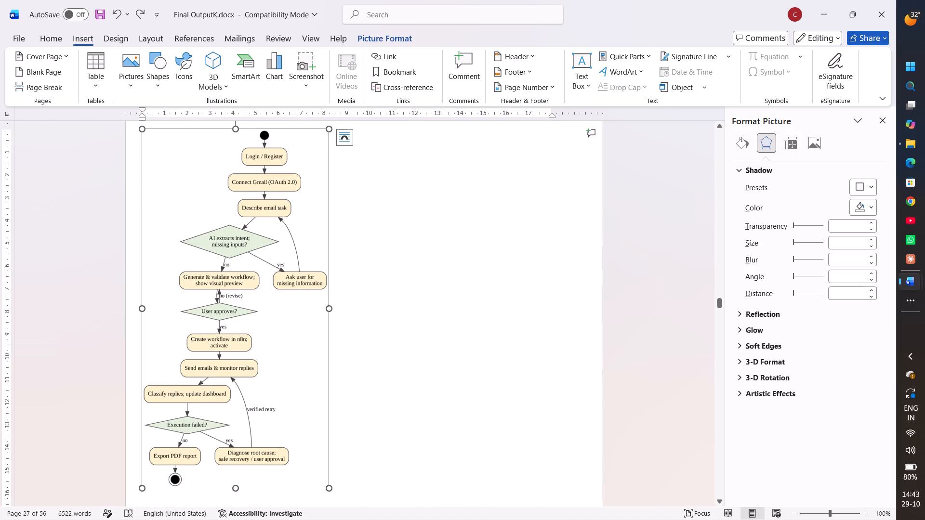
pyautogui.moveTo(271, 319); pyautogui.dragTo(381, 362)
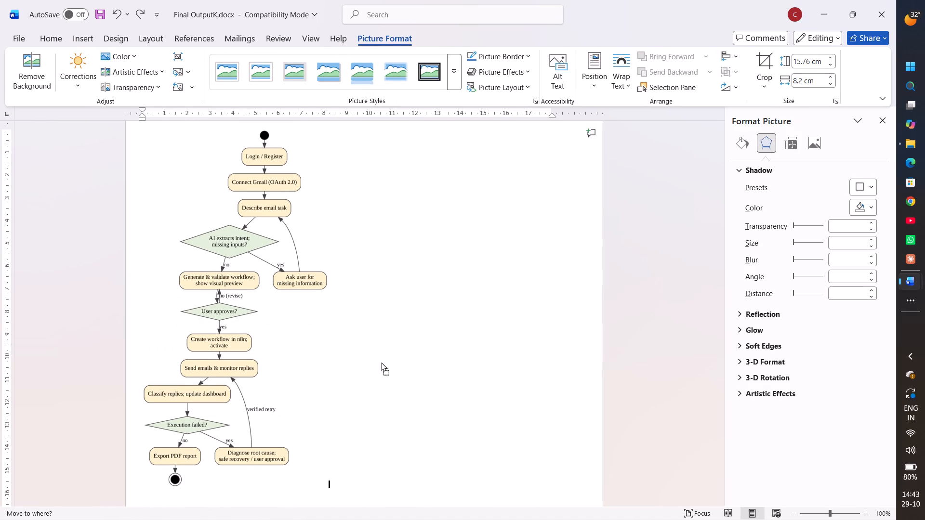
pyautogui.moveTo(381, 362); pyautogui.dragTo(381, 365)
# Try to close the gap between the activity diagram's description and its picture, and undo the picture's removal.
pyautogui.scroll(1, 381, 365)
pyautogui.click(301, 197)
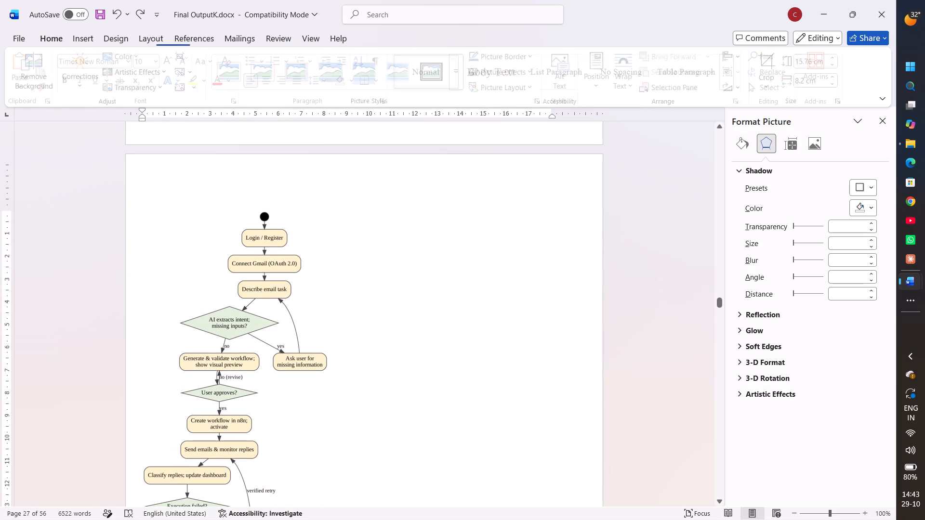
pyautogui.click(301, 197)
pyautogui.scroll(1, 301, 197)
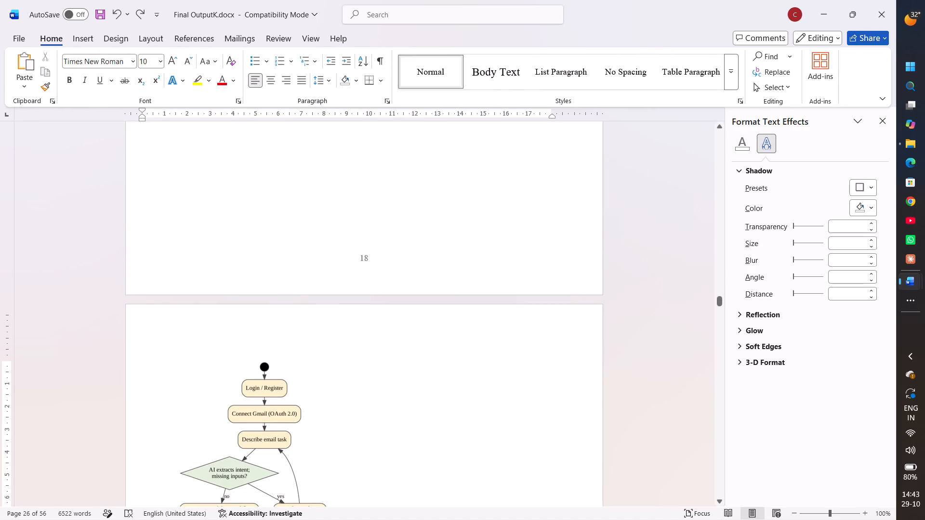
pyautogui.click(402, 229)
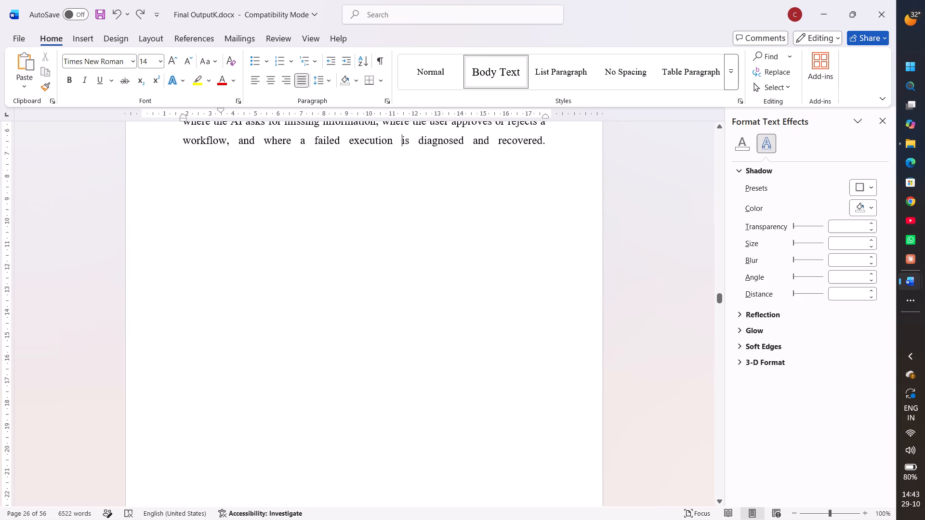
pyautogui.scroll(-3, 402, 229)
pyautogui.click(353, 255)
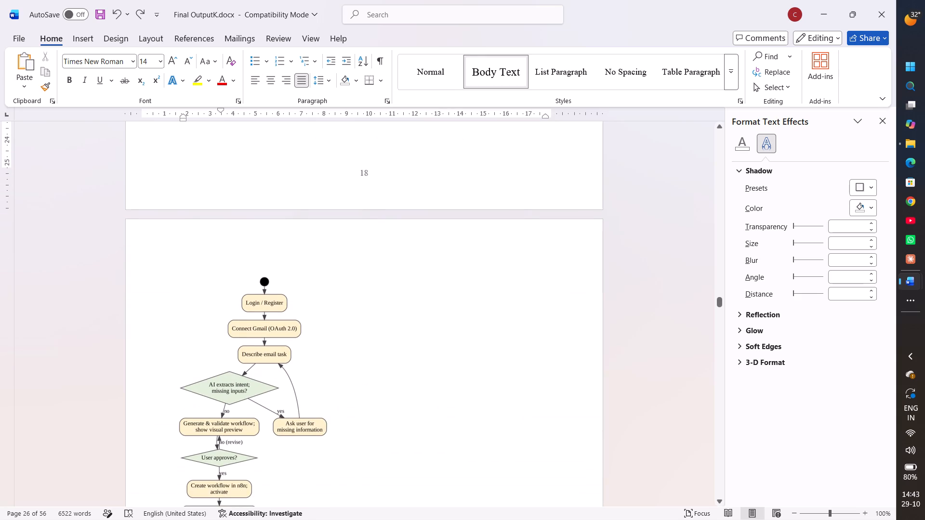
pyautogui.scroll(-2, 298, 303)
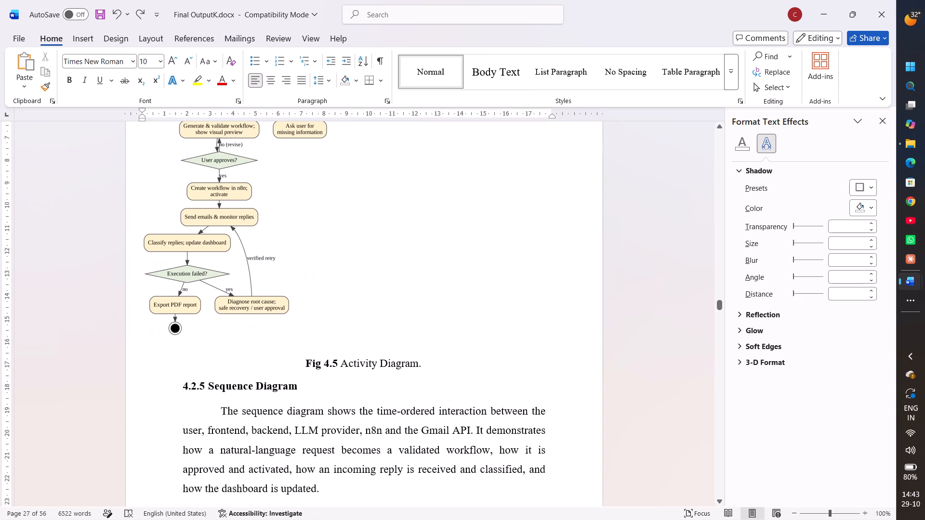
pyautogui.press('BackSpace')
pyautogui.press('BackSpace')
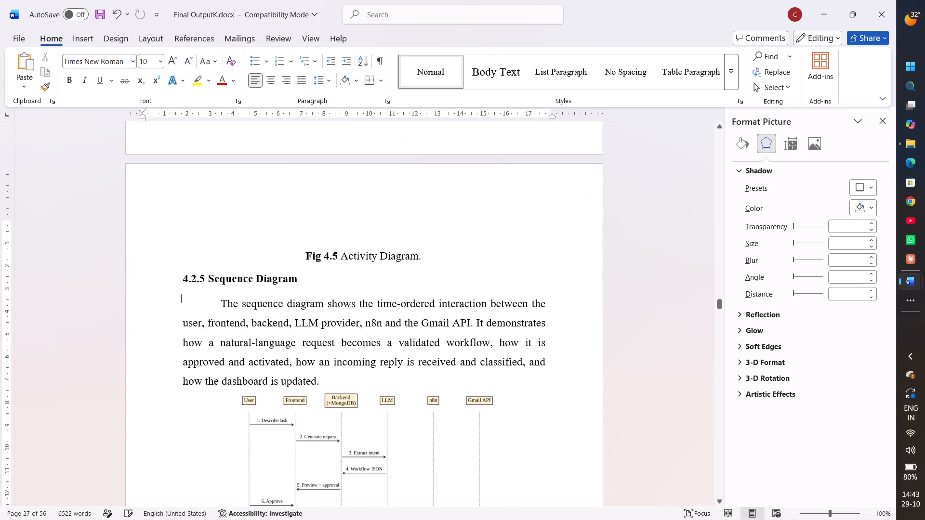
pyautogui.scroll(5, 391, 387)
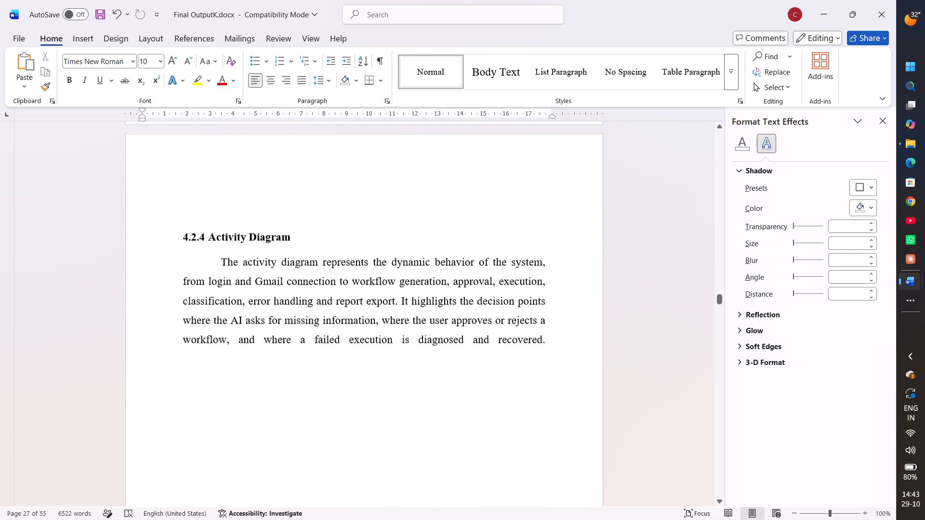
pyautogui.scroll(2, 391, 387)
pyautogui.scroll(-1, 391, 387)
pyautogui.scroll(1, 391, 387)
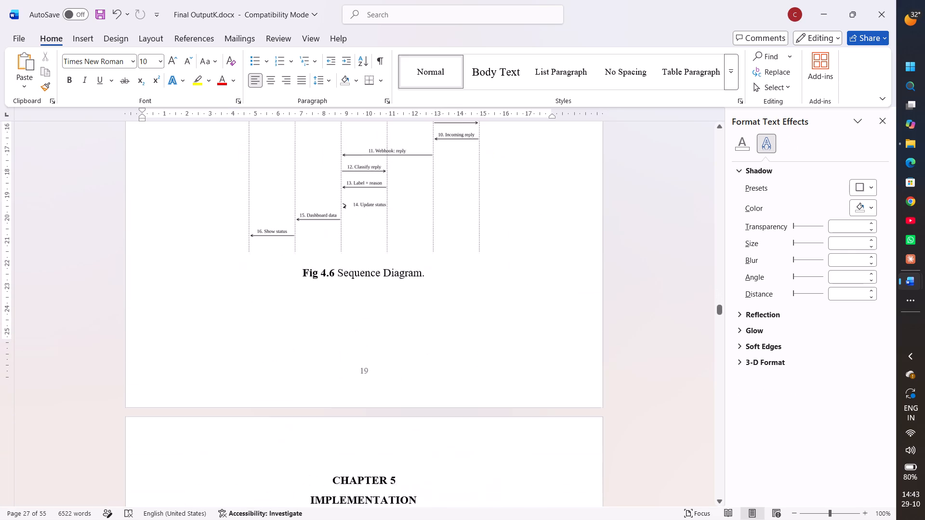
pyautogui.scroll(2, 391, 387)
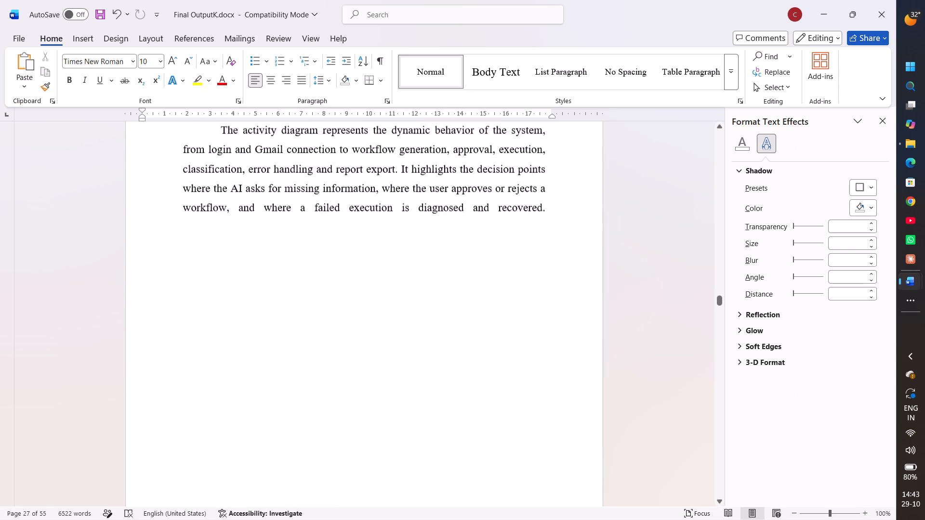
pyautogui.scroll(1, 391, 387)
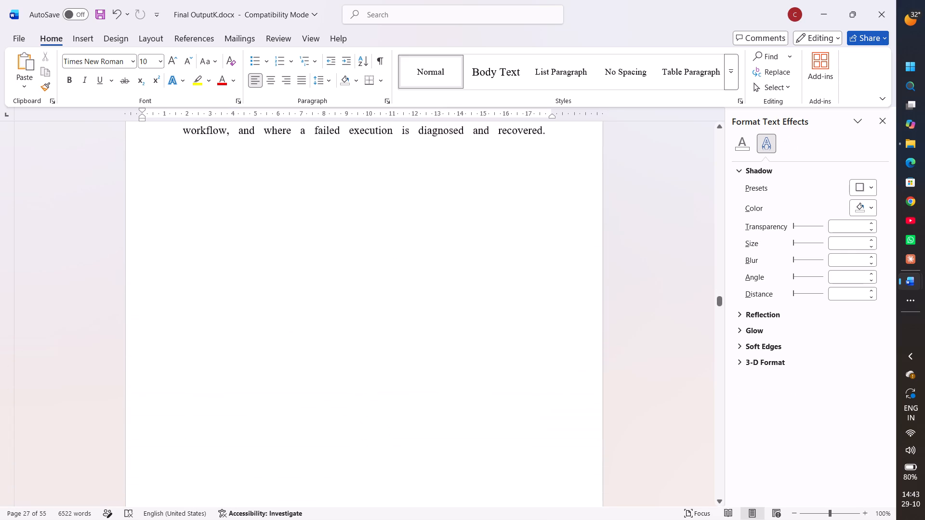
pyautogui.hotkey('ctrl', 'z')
# Indent the activity diagram picture by about 4.8 cm so that it sits near the horizontal centre of the page.
pyautogui.scroll(-1, 391, 387)
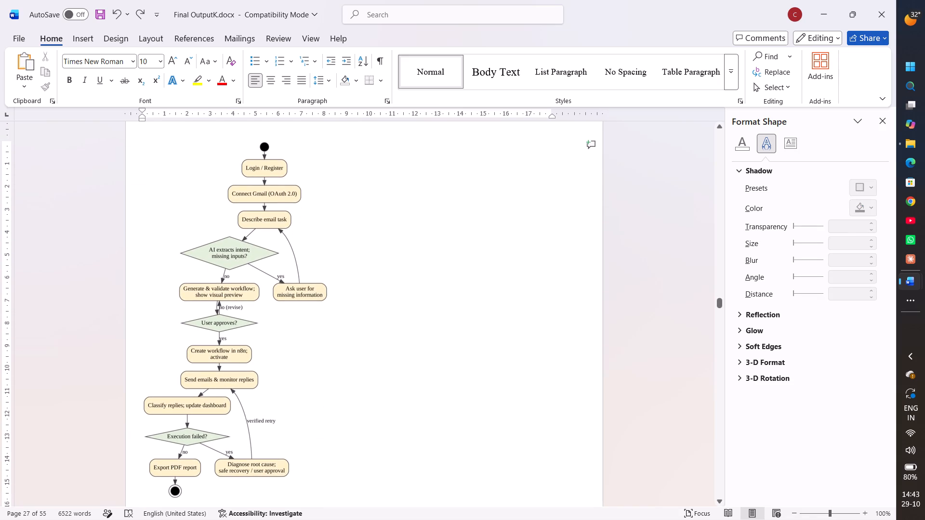
pyautogui.click(238, 316)
pyautogui.moveTo(238, 316); pyautogui.dragTo(396, 325)
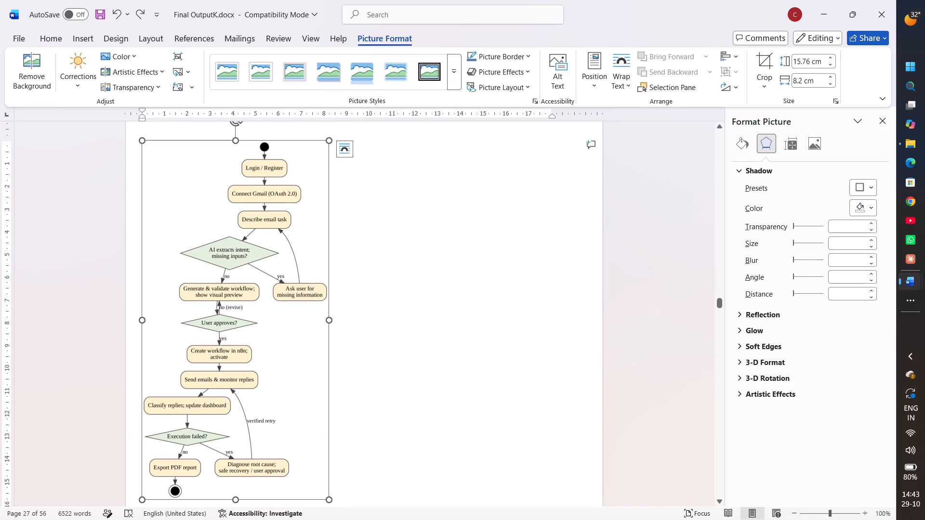
pyautogui.moveTo(142, 120); pyautogui.dragTo(160, 123)
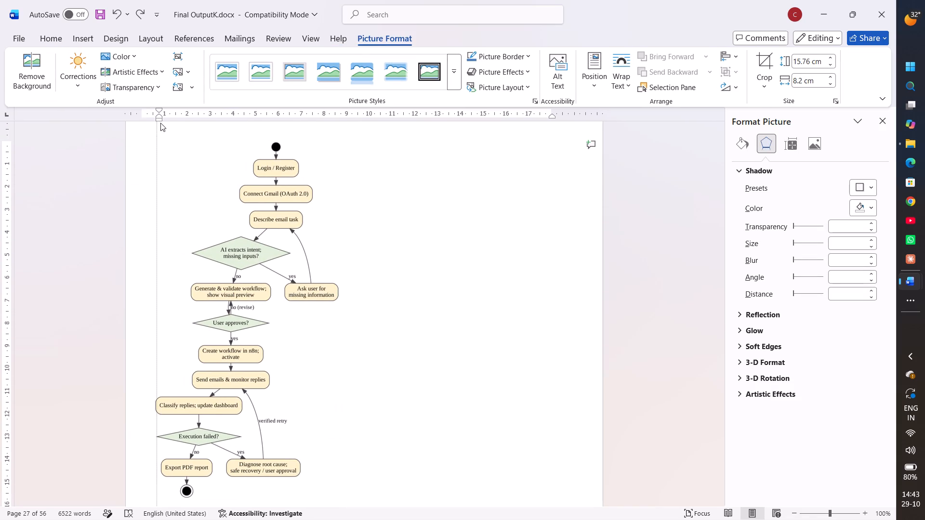
pyautogui.moveTo(160, 123); pyautogui.dragTo(261, 137)
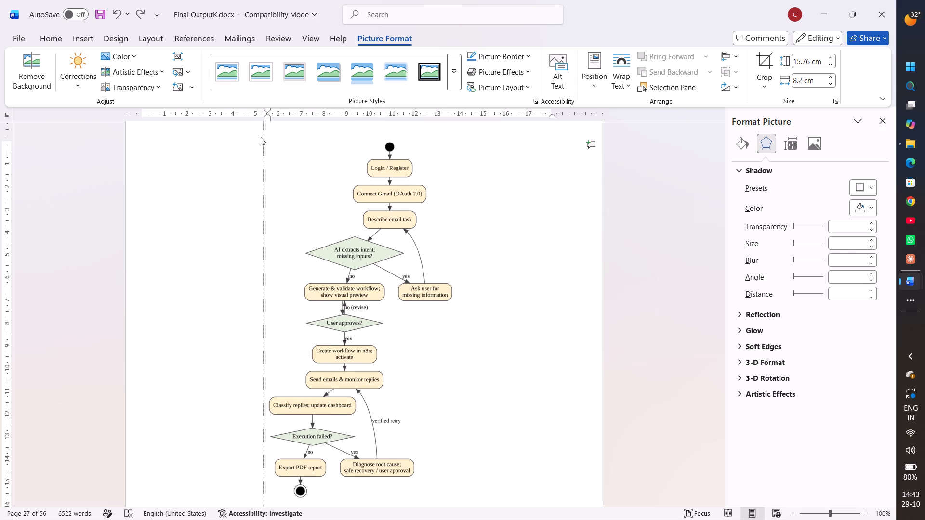
pyautogui.moveTo(261, 137); pyautogui.dragTo(249, 137)
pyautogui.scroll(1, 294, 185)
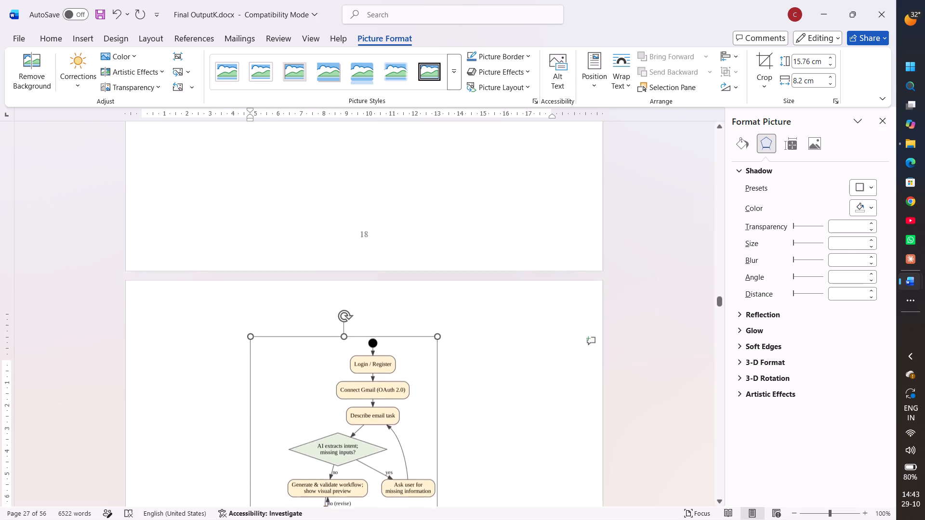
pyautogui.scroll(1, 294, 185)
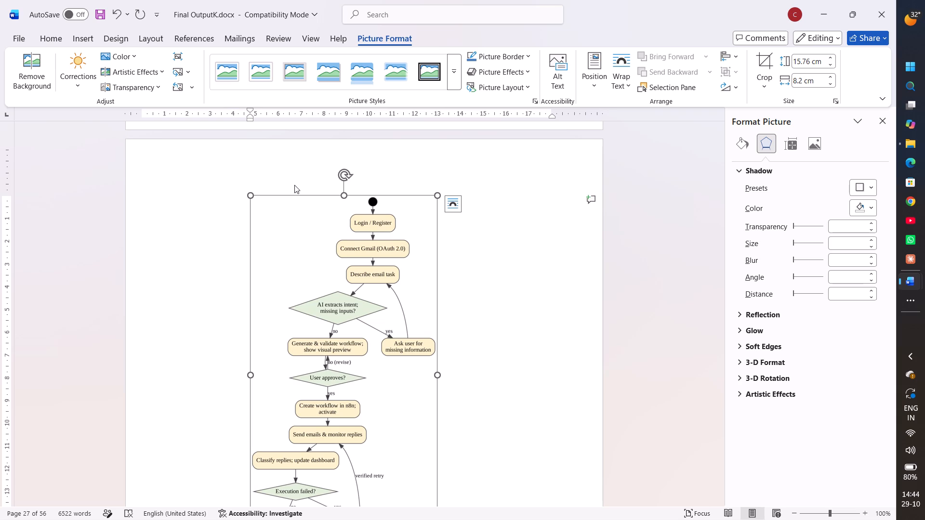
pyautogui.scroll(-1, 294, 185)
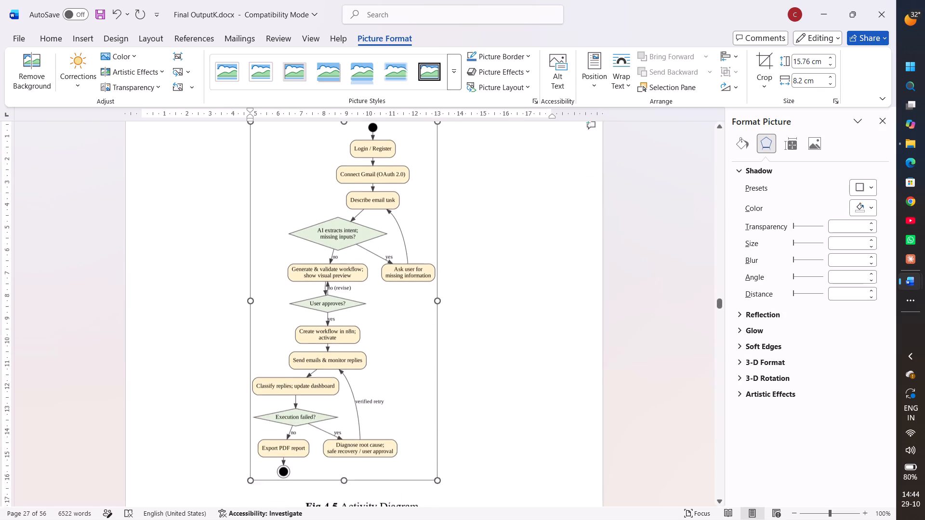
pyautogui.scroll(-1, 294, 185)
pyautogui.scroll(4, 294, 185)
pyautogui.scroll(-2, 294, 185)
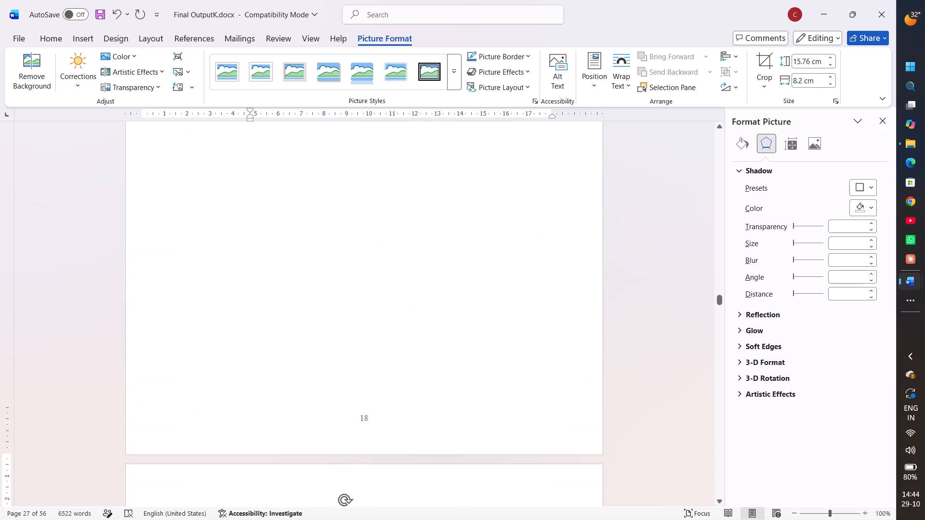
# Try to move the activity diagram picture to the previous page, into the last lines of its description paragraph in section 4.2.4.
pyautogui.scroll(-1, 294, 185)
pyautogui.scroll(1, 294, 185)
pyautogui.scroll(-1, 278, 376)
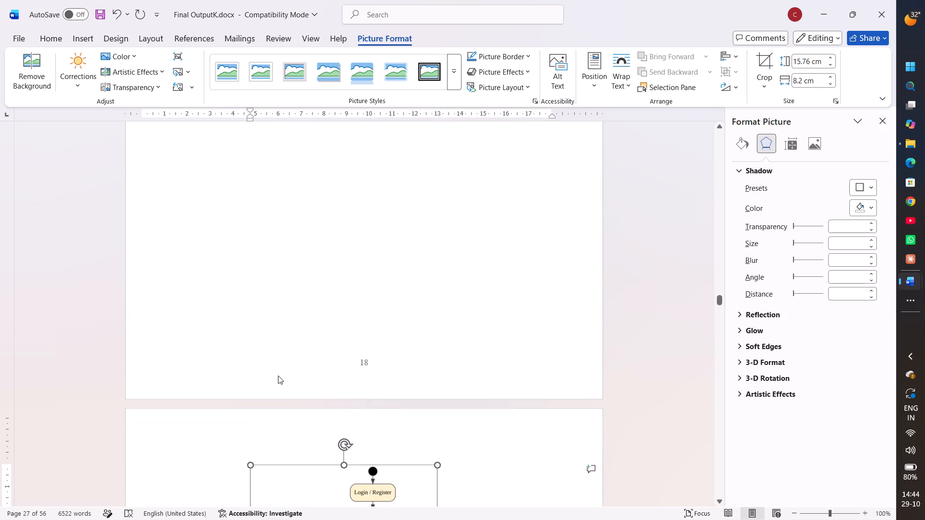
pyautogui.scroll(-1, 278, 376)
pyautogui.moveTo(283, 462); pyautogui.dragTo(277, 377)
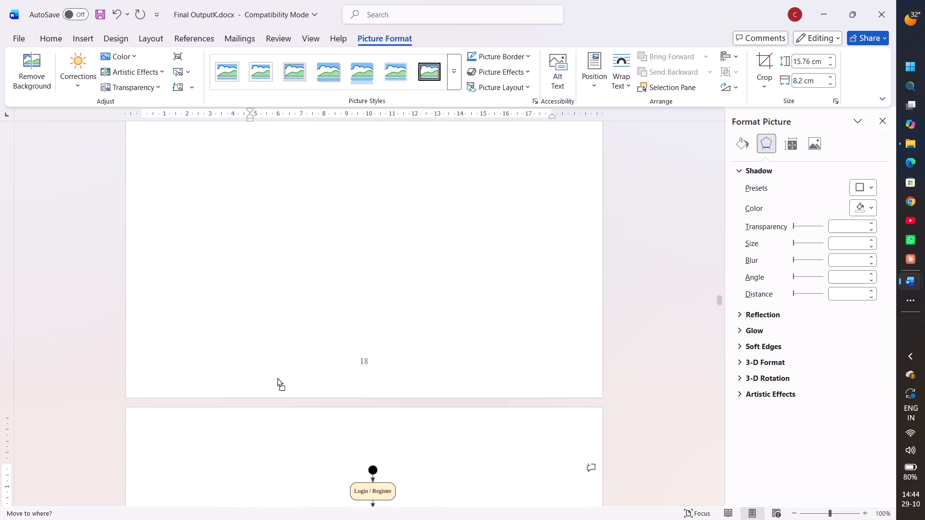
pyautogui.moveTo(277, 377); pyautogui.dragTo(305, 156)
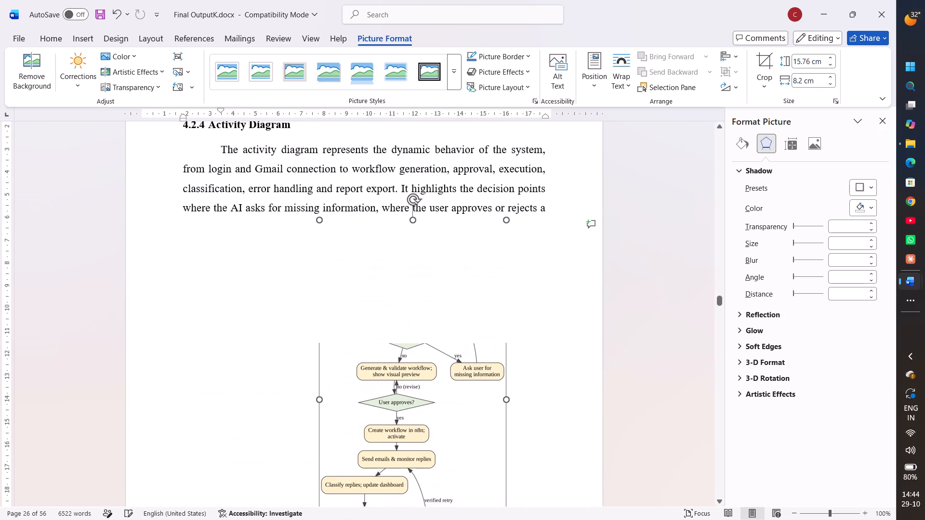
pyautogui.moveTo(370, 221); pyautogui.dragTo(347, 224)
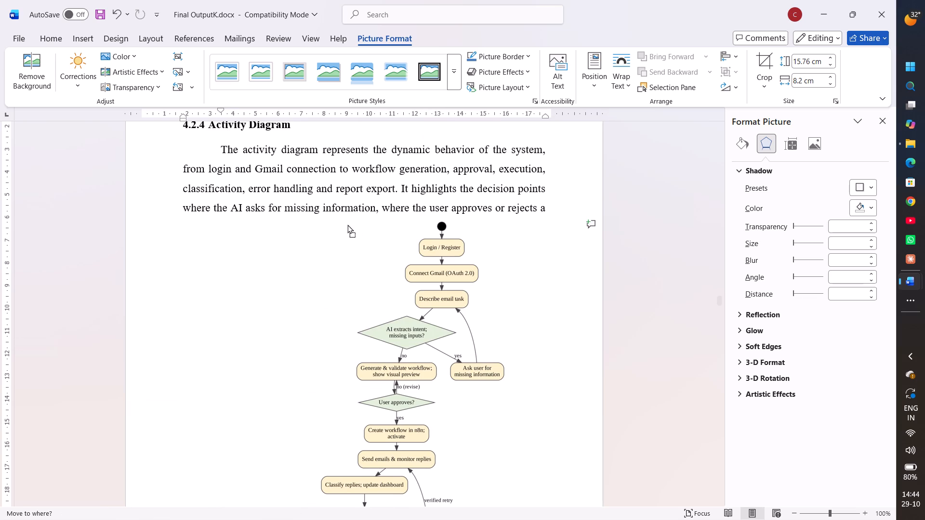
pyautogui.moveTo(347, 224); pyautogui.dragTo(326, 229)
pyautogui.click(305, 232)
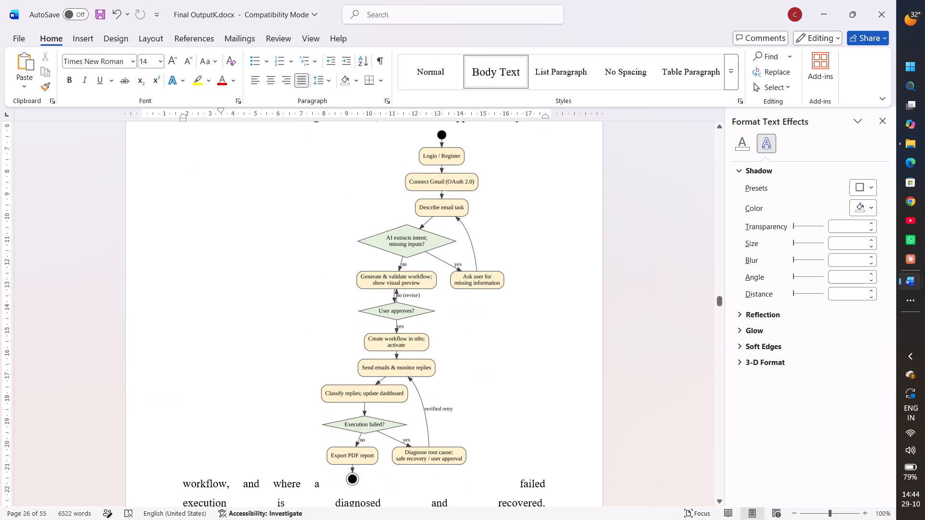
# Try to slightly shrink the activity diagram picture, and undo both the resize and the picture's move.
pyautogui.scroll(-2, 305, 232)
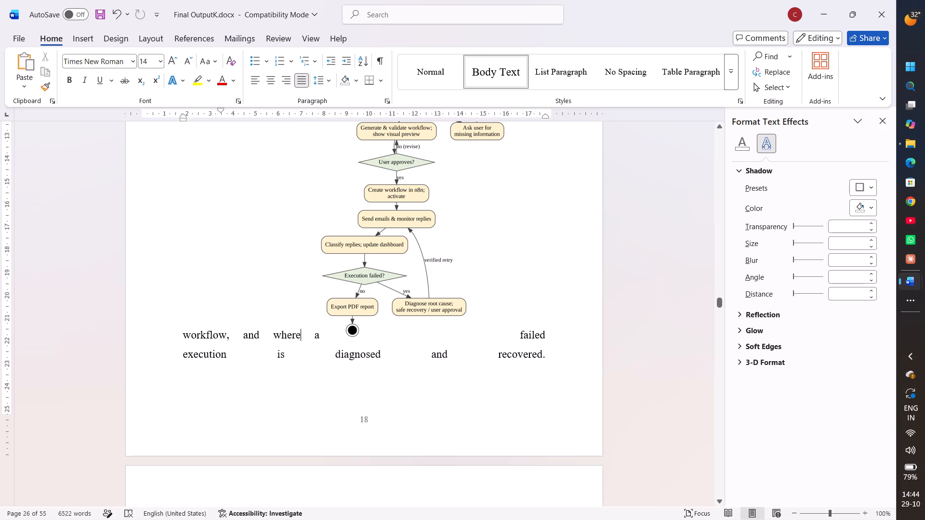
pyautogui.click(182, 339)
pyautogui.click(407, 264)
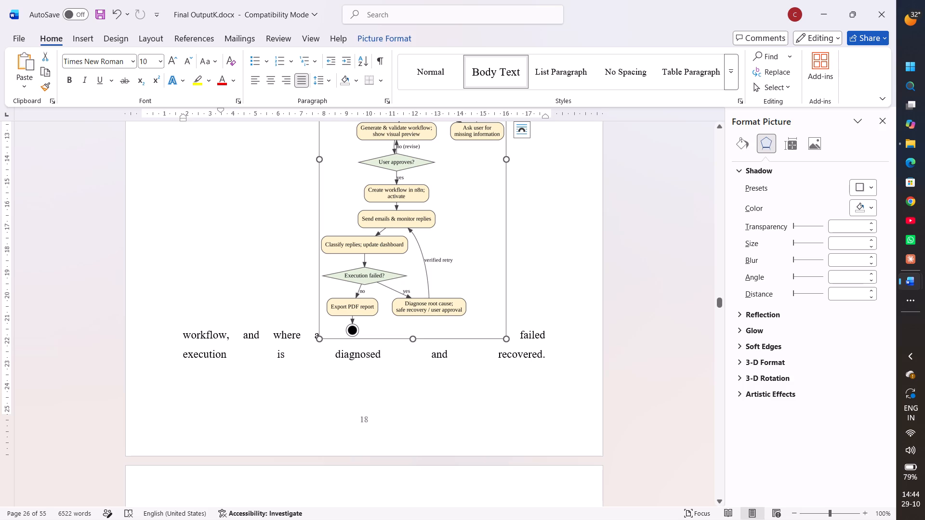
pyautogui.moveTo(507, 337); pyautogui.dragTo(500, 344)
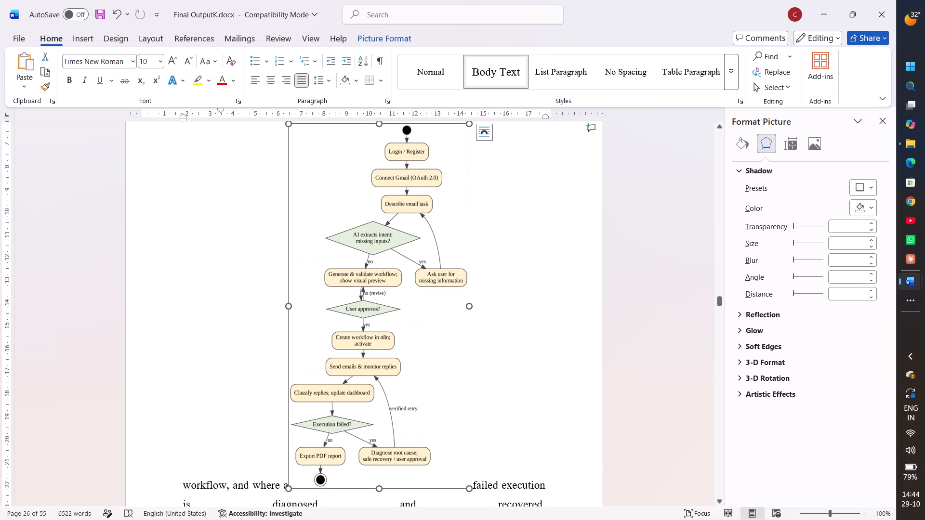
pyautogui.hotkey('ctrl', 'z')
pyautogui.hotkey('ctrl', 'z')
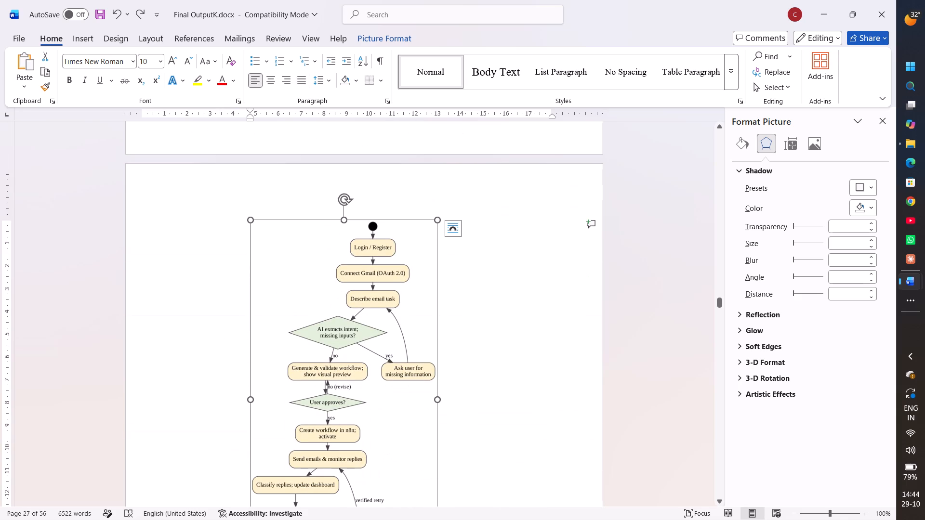
# Move the activity diagram picture to the previous page, into the last lines of the section 4.2.4 description.
pyautogui.moveTo(265, 226); pyautogui.dragTo(283, 122)
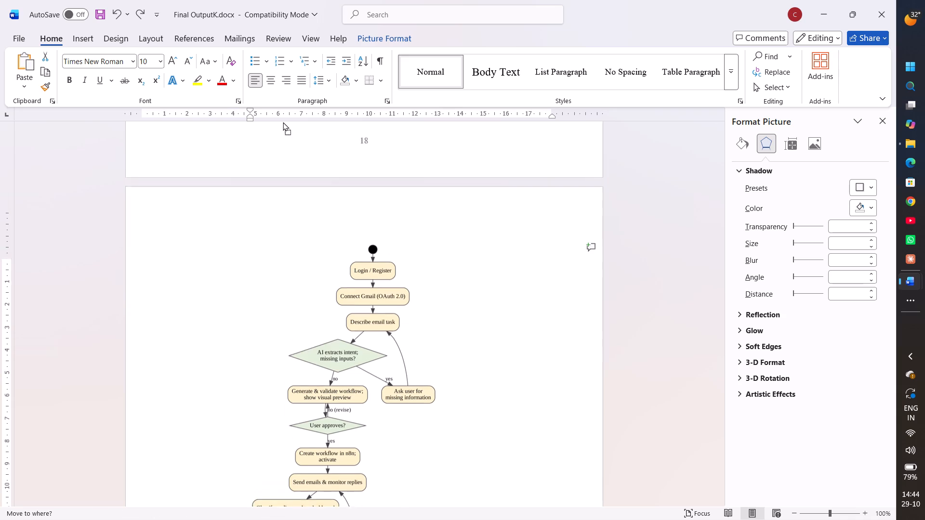
pyautogui.moveTo(283, 122); pyautogui.dragTo(287, 132)
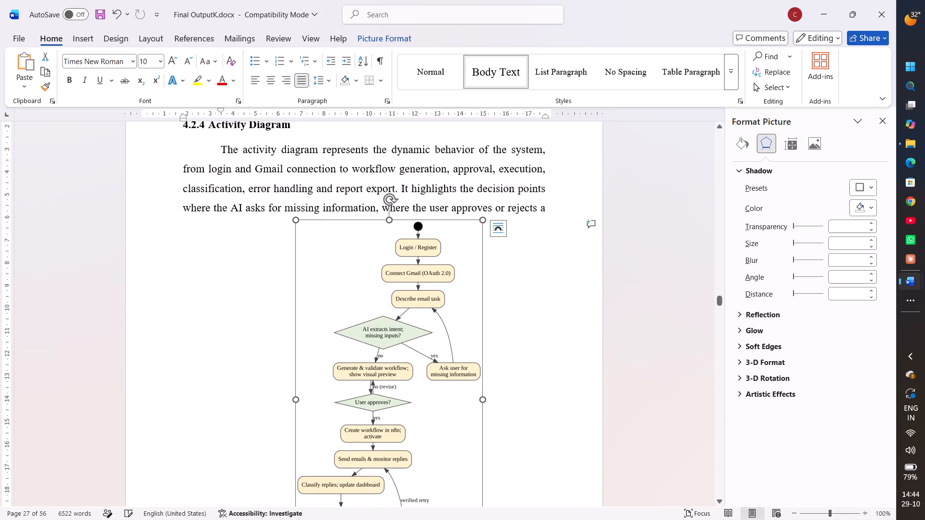
pyautogui.scroll(-2, 353, 247)
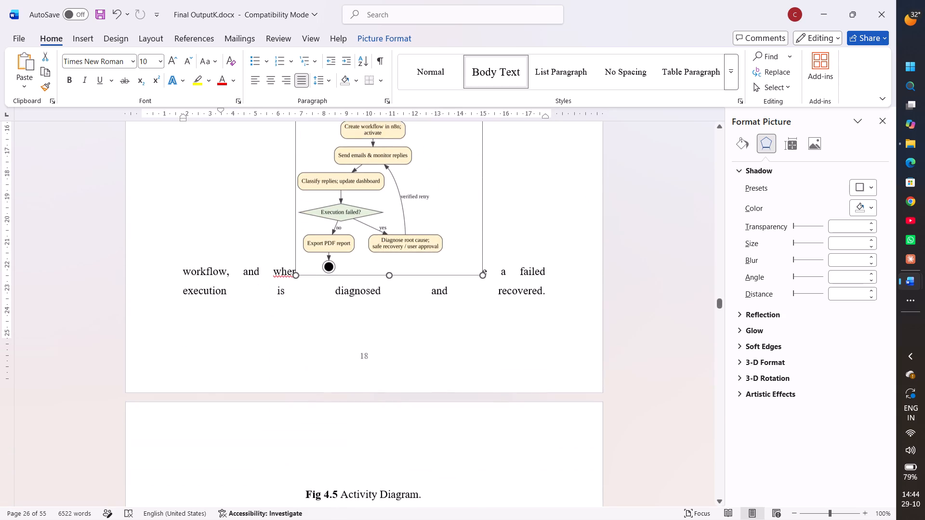
pyautogui.scroll(-1, 353, 247)
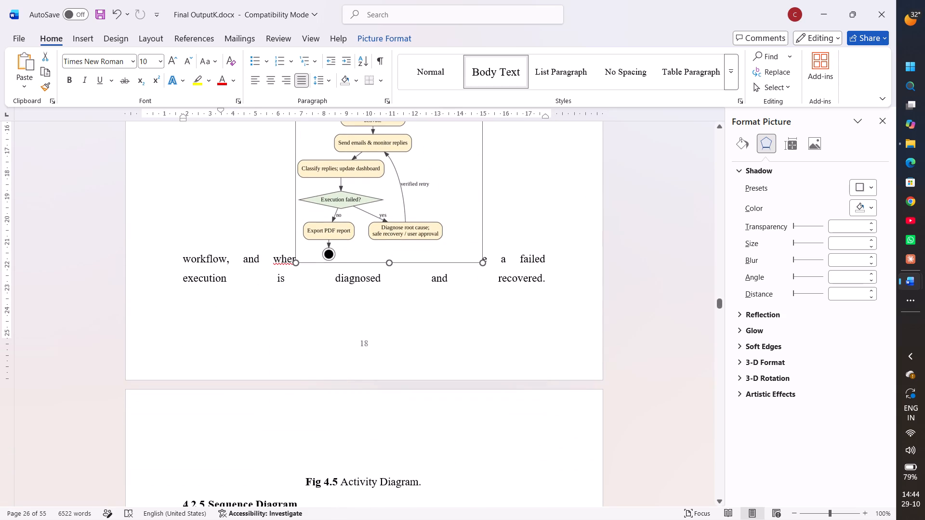
pyautogui.scroll(9, 353, 247)
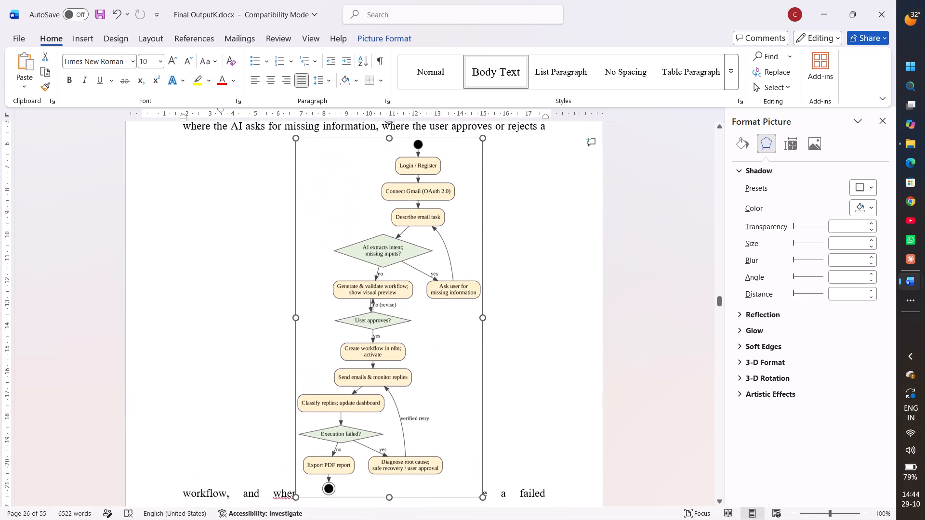
pyautogui.scroll(-1, 353, 247)
pyautogui.scroll(1, 353, 247)
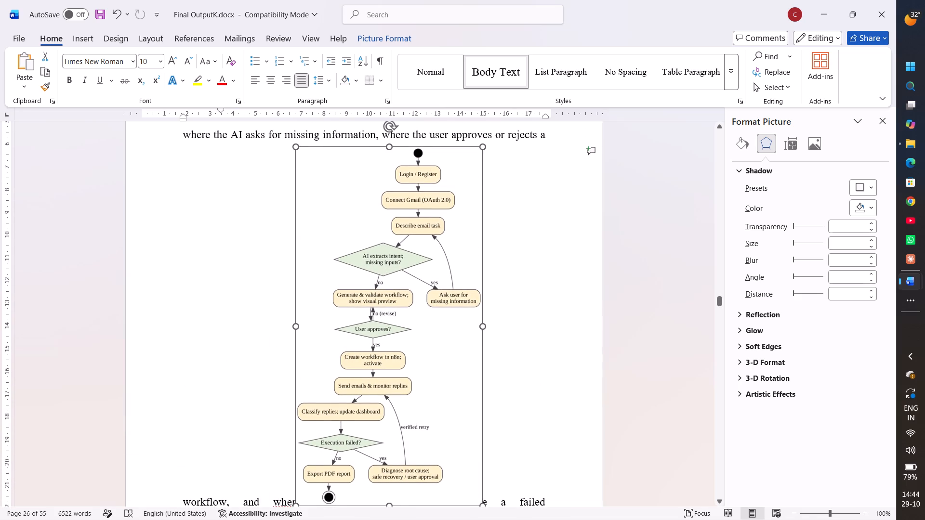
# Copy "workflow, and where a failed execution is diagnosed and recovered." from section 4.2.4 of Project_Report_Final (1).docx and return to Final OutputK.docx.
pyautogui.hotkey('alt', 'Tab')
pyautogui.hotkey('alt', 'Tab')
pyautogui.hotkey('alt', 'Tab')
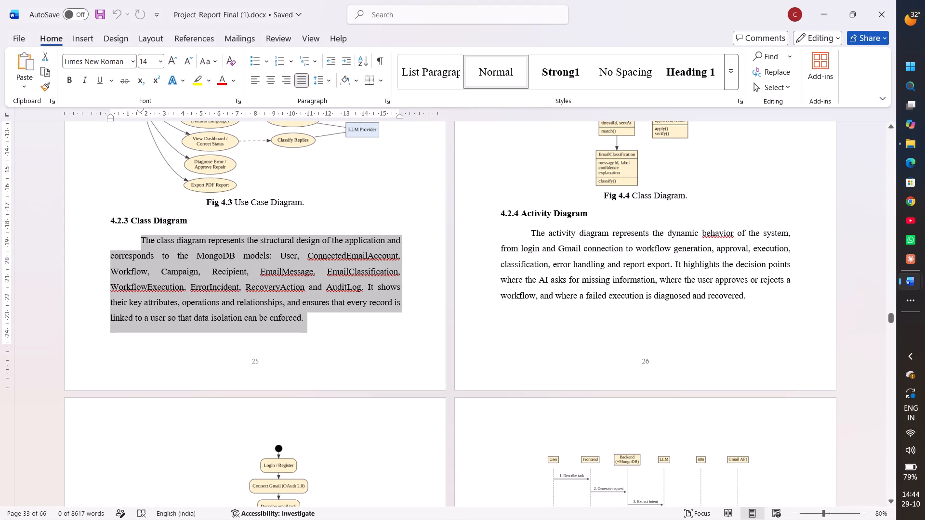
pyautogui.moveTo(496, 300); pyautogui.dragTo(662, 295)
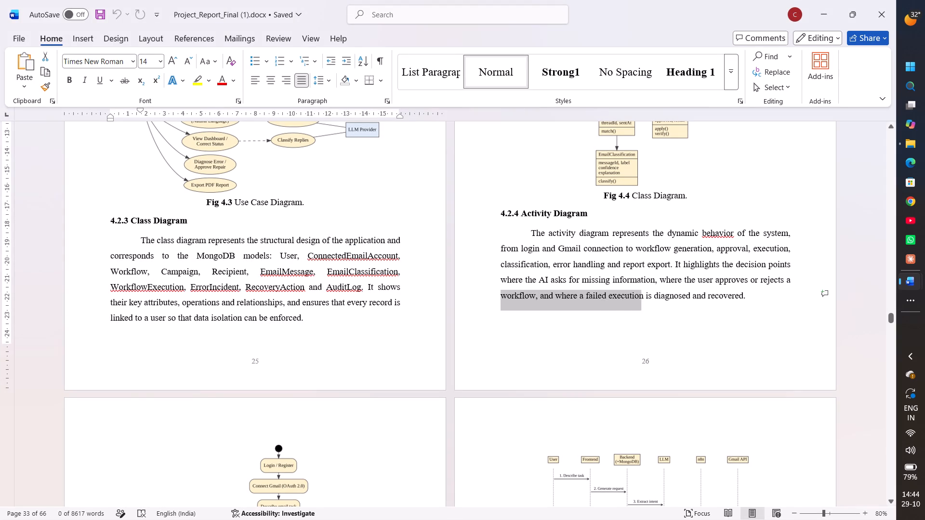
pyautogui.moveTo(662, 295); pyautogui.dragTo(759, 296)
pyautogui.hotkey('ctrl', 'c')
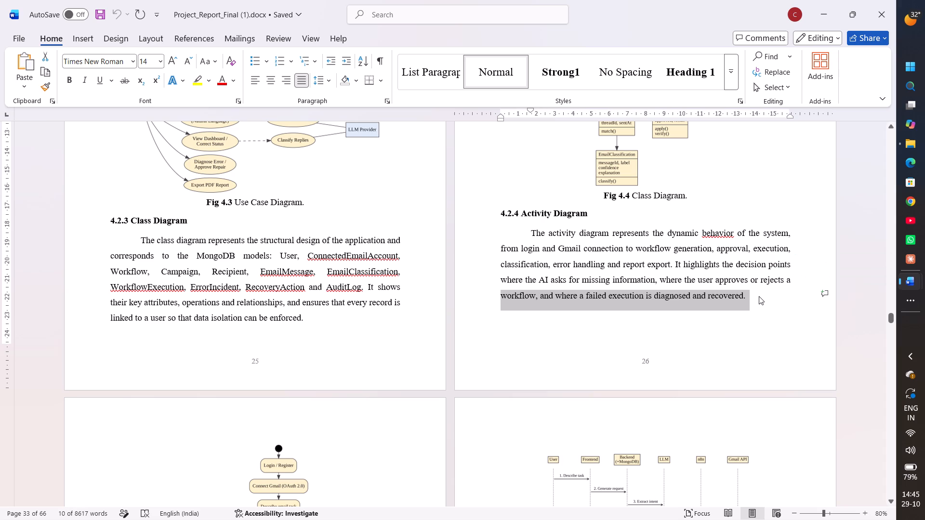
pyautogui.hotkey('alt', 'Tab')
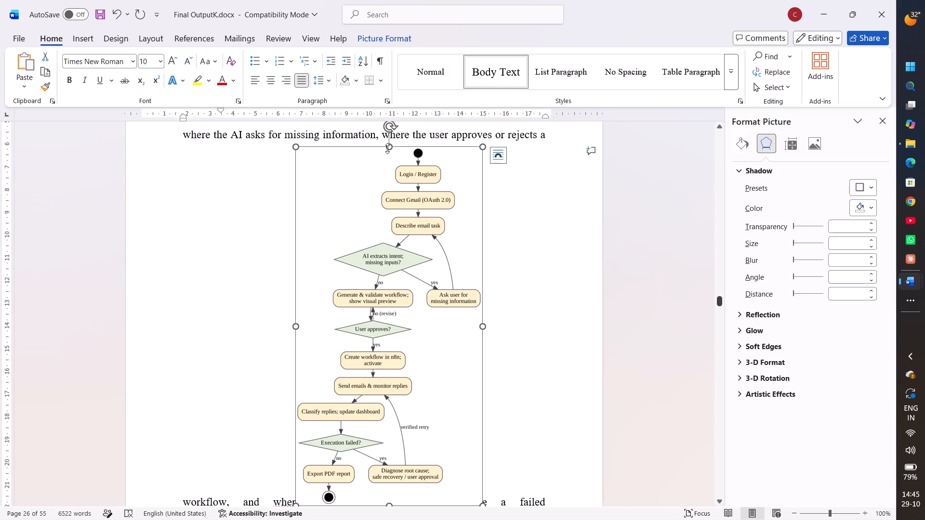
# Shorten the activity diagram picture by about 1.5 cm, keeping its width.
pyautogui.moveTo(387, 148); pyautogui.dragTo(388, 183)
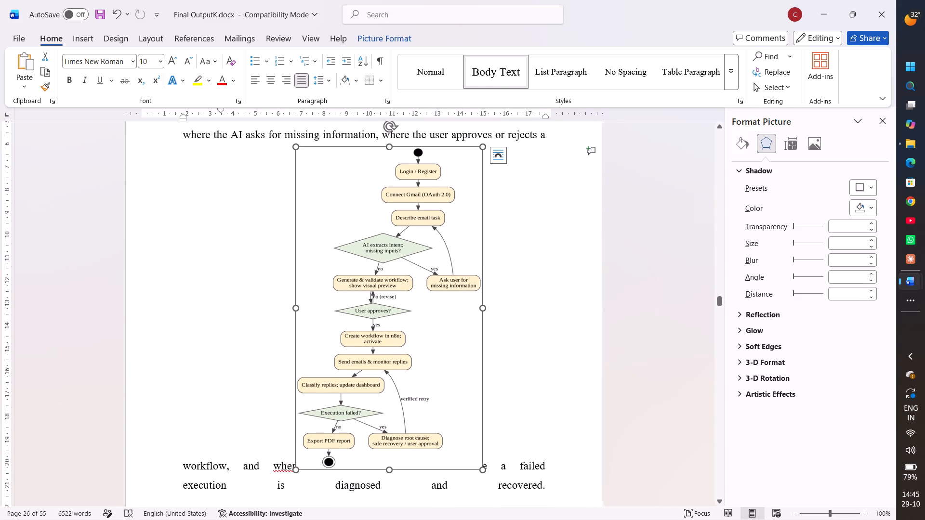
pyautogui.scroll(-1, 573, 387)
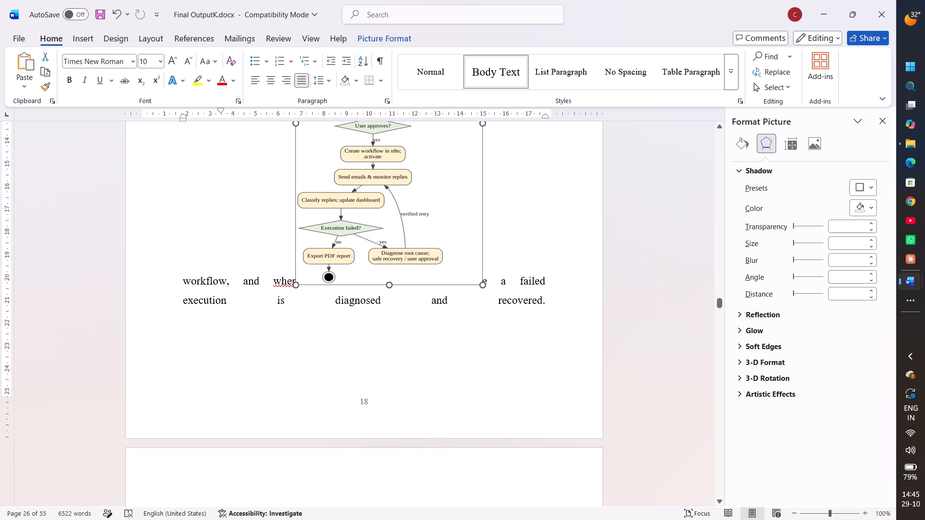
# Recopy the last line of the section 4.2.4 description from Project_Report_Final (1).docx and return to Final OutputK.docx.
pyautogui.hotkey('alt', 'Tab')
pyautogui.hotkey('alt', 'Tab')
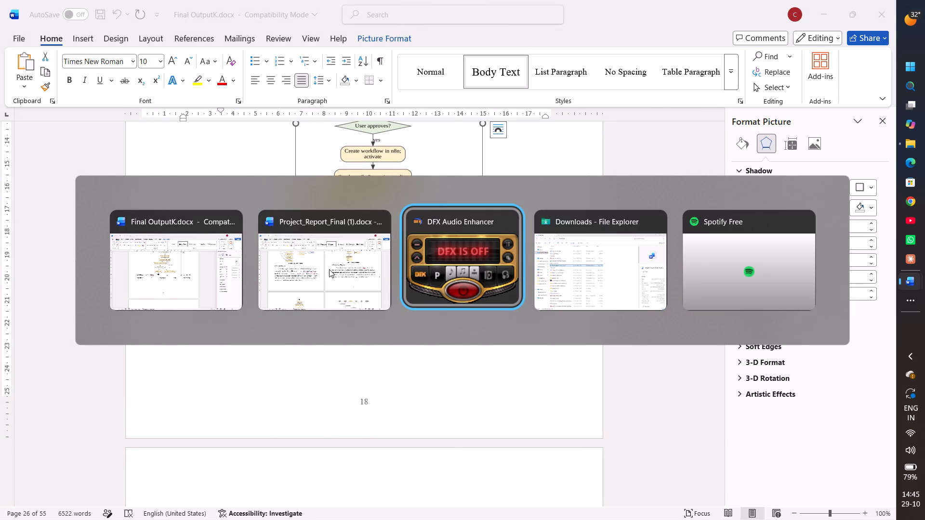
pyautogui.keyDown('alt'); pyautogui.click(329, 269); pyautogui.keyUp('alt')
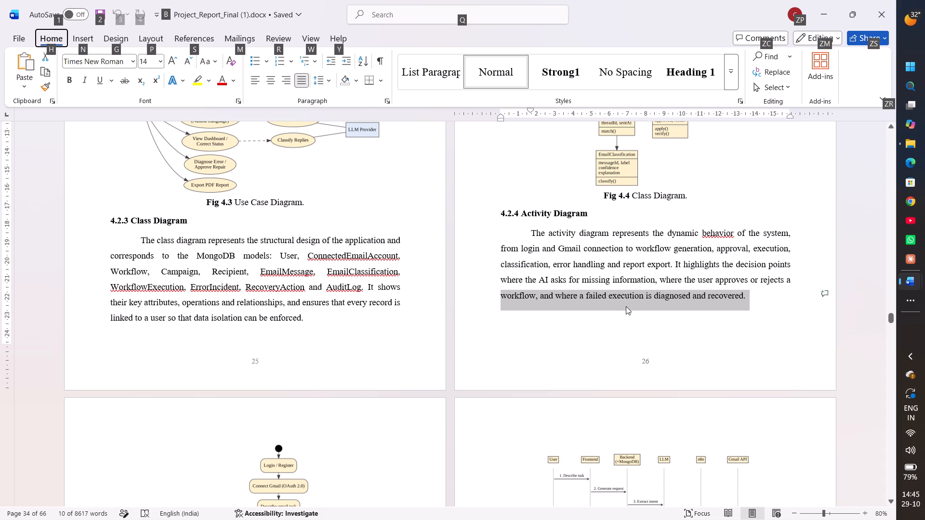
pyautogui.hotkey('ctrl', 'c')
pyautogui.hotkey('alt', 'Tab')
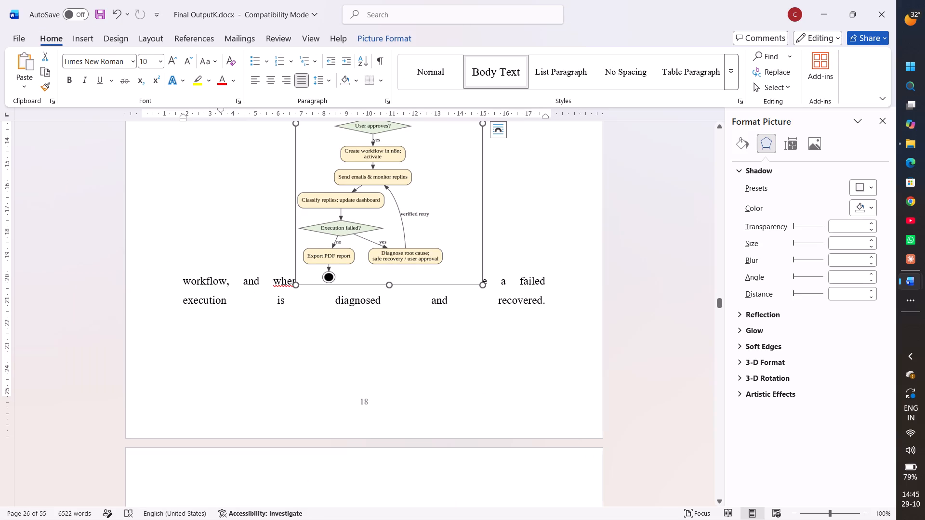
# Delete "e a failed execution is diagnosed and recovered." after the activity diagram picture, and undo the picture's removal.
pyautogui.click(556, 300)
pyautogui.press('BackSpace')
pyautogui.press('BackSpace')
pyautogui.press('BackSpace')
pyautogui.press('BackSpace')
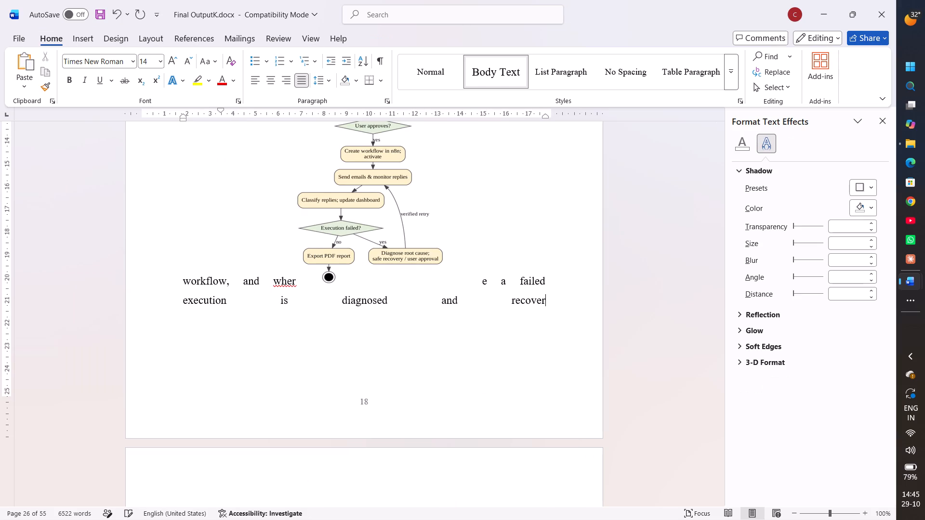
pyautogui.press('BackSpace')
pyautogui.press('BackSpace')
pyautogui.press('BackSpace')
pyautogui.press('BackSpace')
pyautogui.press('BackSpace')
pyautogui.press('BackSpace')
pyautogui.press('BackSpace')
pyautogui.press('BackSpace')
pyautogui.press('BackSpace')
pyautogui.press('BackSpace')
pyautogui.press('BackSpace')
pyautogui.press('BackSpace')
pyautogui.press('BackSpace')
pyautogui.press('BackSpace')
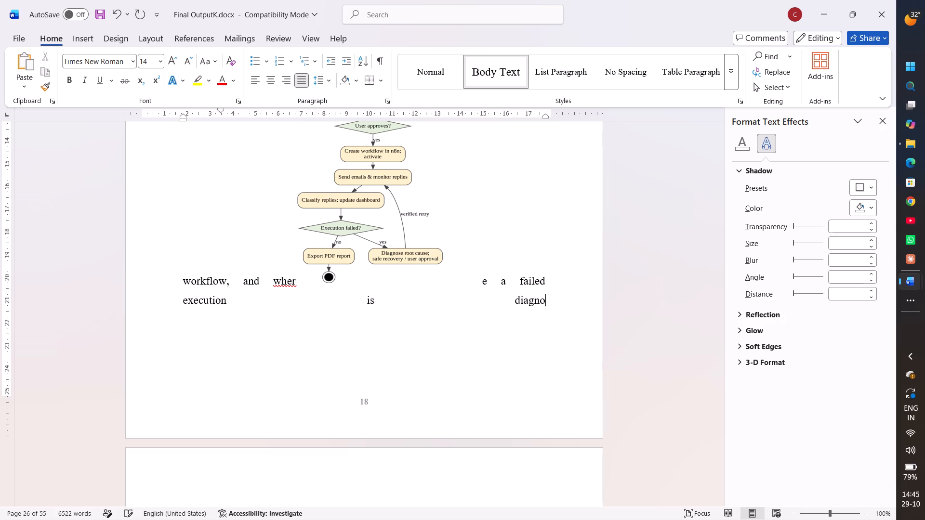
pyautogui.press('BackSpace')
pyautogui.press('BackSpace')
pyautogui.press('BackSpace')
pyautogui.press('BackSpace')
pyautogui.press('BackSpace')
pyautogui.press('BackSpace')
pyautogui.press('BackSpace')
pyautogui.press('BackSpace')
pyautogui.press('BackSpace')
pyautogui.press('BackSpace')
pyautogui.press('BackSpace')
pyautogui.press('BackSpace')
pyautogui.press('BackSpace')
pyautogui.press('BackSpace')
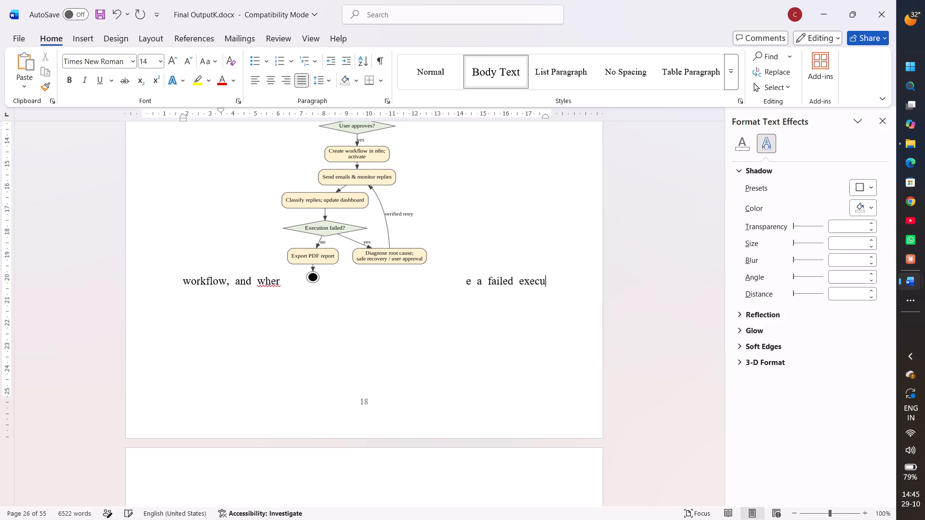
pyautogui.press('BackSpace')
pyautogui.press('BackSpace')
pyautogui.press('BackSpace')
pyautogui.press('BackSpace')
pyautogui.press('BackSpace')
pyautogui.press('BackSpace')
pyautogui.press('BackSpace')
pyautogui.press('BackSpace')
pyautogui.press('BackSpace')
pyautogui.press('BackSpace')
pyautogui.press('BackSpace')
pyautogui.press('BackSpace')
pyautogui.press('BackSpace')
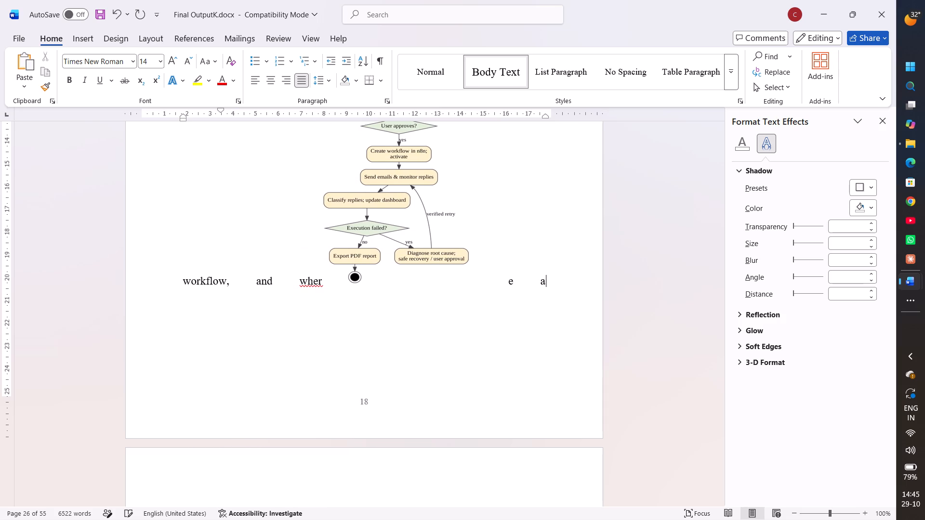
pyautogui.press('BackSpace')
pyautogui.press('BackSpace')
pyautogui.press('BackSpace')
pyautogui.press('BackSpace')
pyautogui.press('BackSpace')
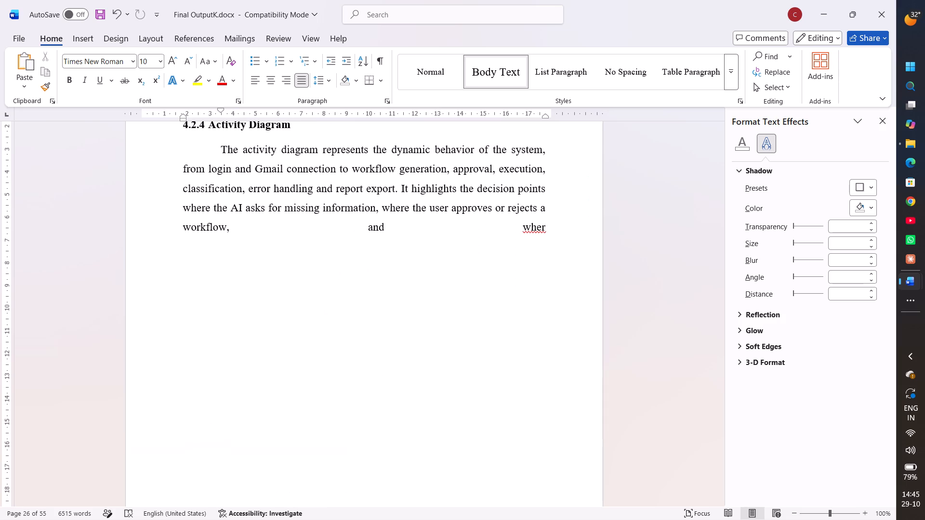
pyautogui.hotkey('ctrl', 'z')
# Delete the leftover text "workflow, and wher" in front of the activity diagram picture.
pyautogui.scroll(-2, 364, 387)
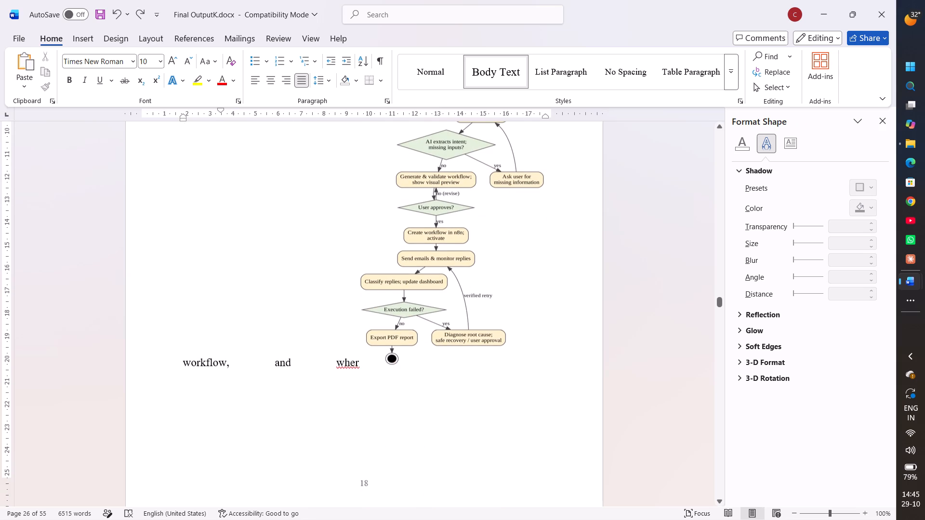
pyautogui.click(360, 365)
pyautogui.click(333, 360)
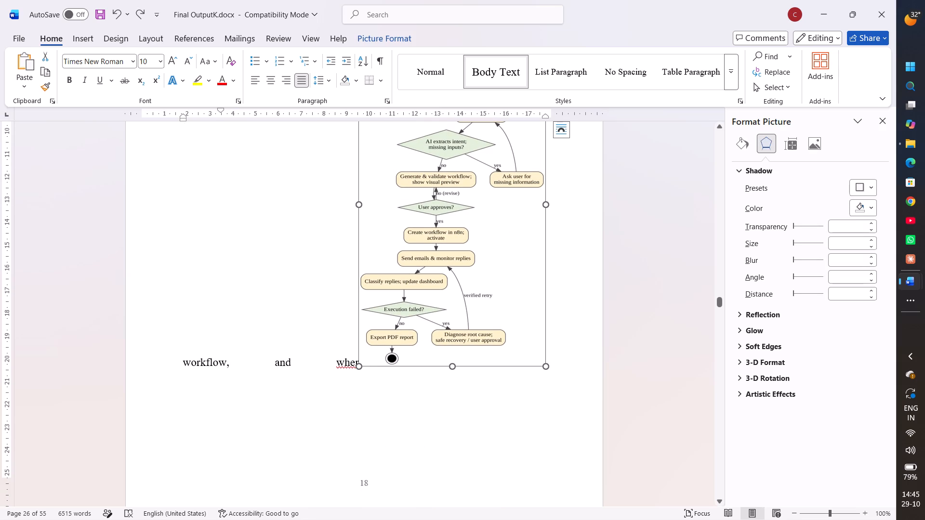
pyautogui.press('Right')
pyautogui.press('Right')
pyautogui.press('Right')
pyautogui.press('Right')
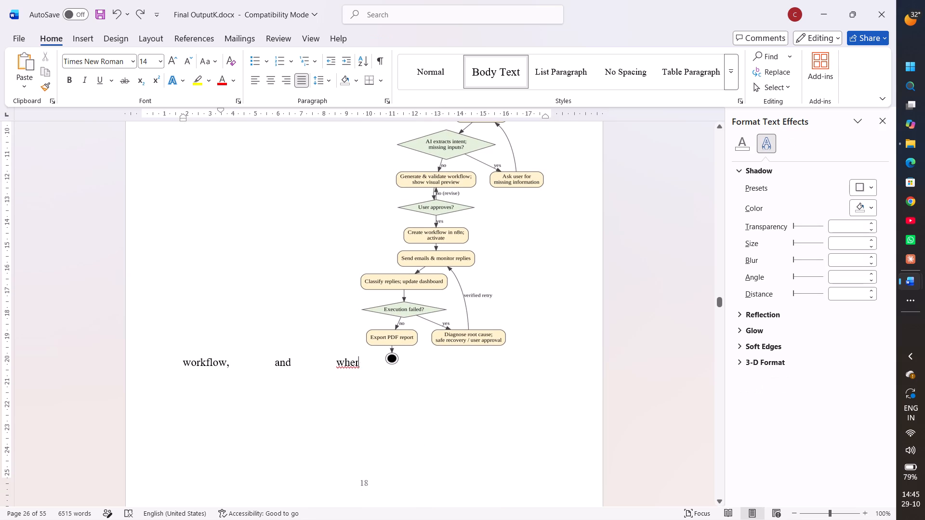
pyautogui.press('BackSpace')
pyautogui.press('BackSpace')
pyautogui.press('BackSpace')
pyautogui.press('BackSpace')
pyautogui.press('BackSpace')
pyautogui.press('BackSpace')
pyautogui.press('BackSpace')
pyautogui.press('BackSpace')
pyautogui.press('BackSpace')
pyautogui.press('BackSpace')
pyautogui.press('BackSpace')
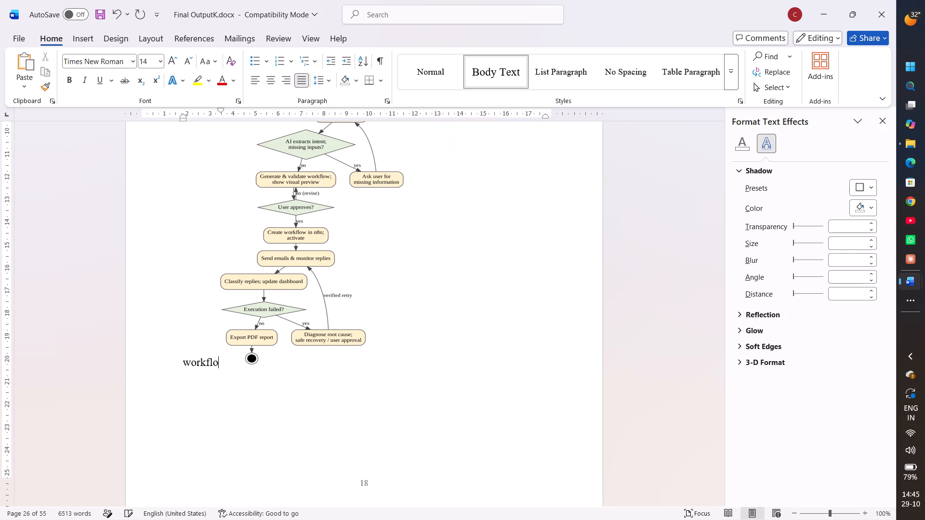
pyautogui.press('BackSpace')
pyautogui.press('BackSpace')
pyautogui.press('BackSpace')
pyautogui.press('BackSpace')
pyautogui.press('BackSpace')
pyautogui.press('BackSpace')
pyautogui.press('BackSpace')
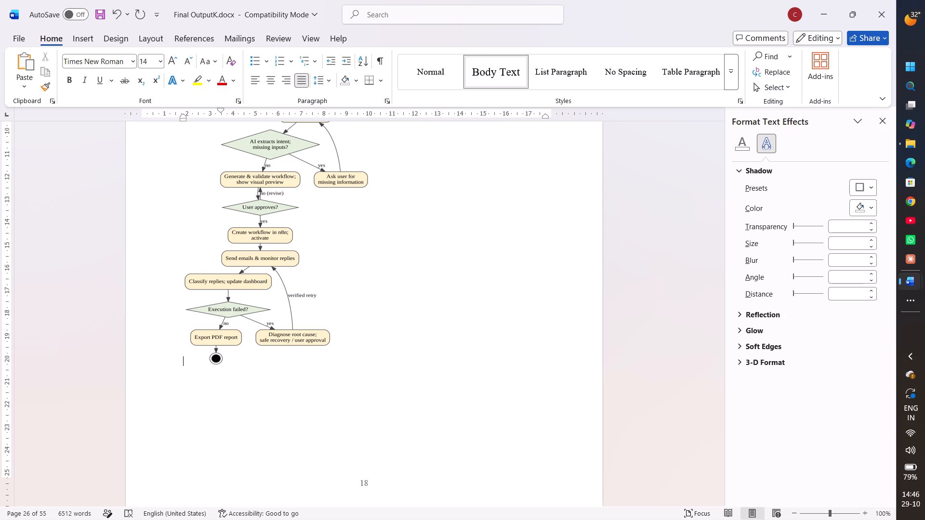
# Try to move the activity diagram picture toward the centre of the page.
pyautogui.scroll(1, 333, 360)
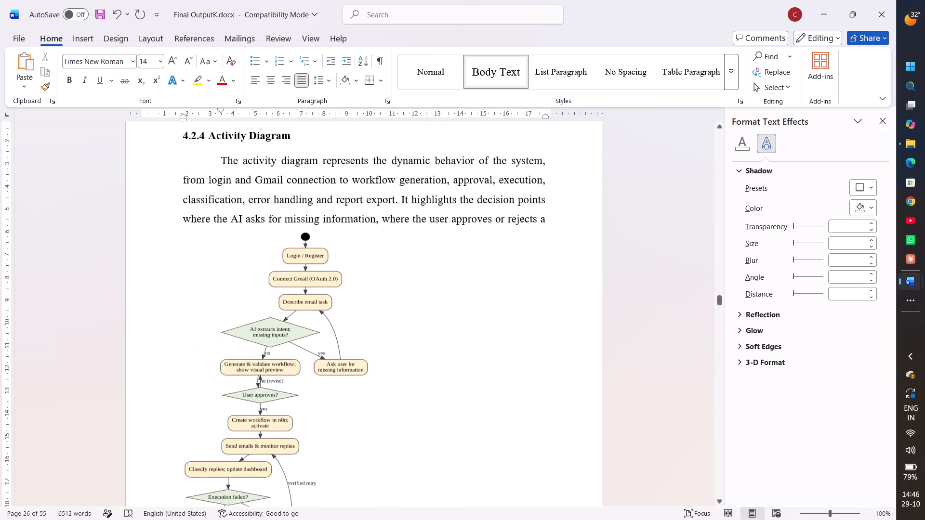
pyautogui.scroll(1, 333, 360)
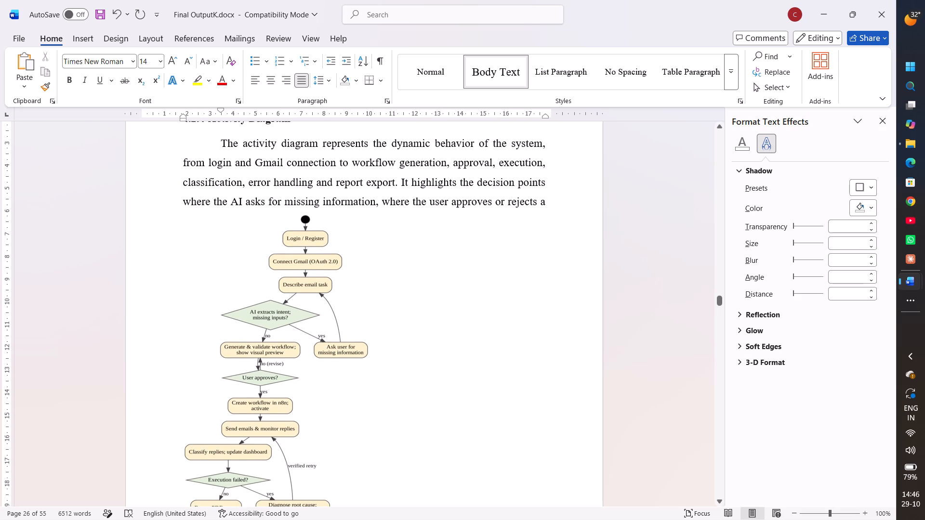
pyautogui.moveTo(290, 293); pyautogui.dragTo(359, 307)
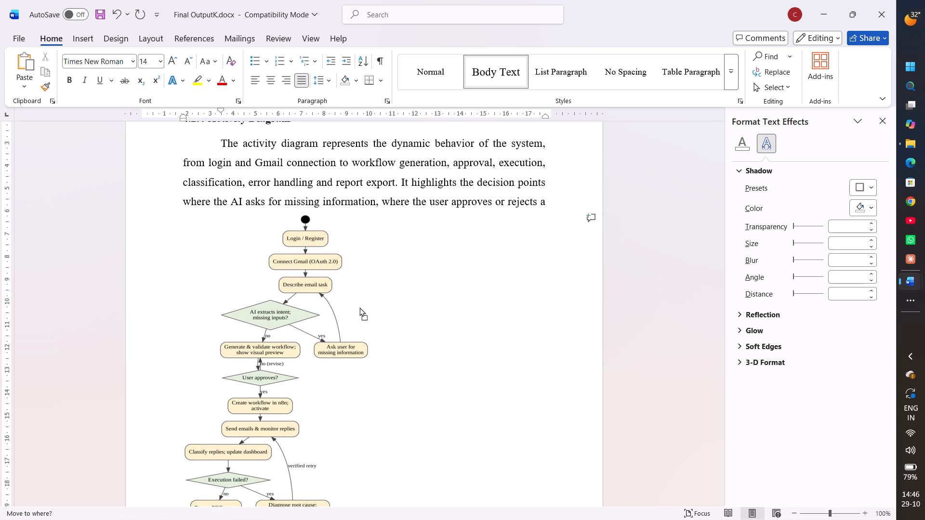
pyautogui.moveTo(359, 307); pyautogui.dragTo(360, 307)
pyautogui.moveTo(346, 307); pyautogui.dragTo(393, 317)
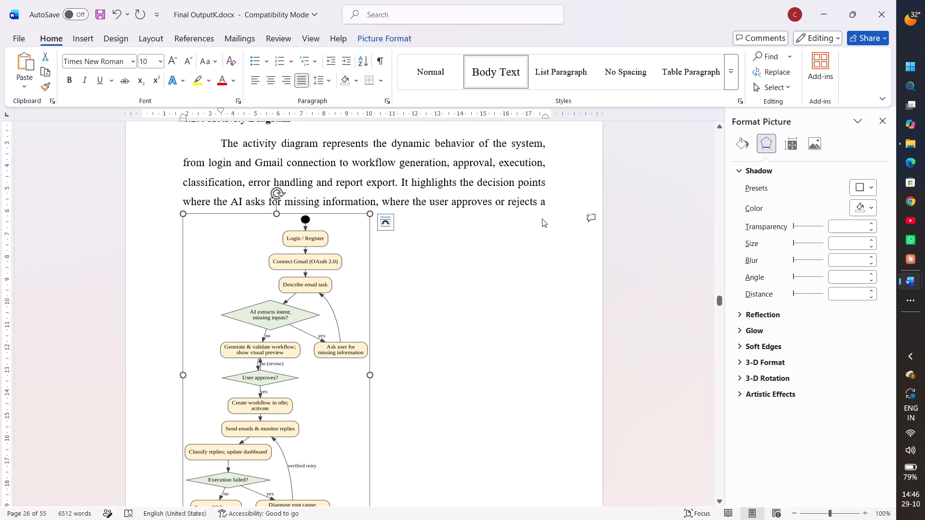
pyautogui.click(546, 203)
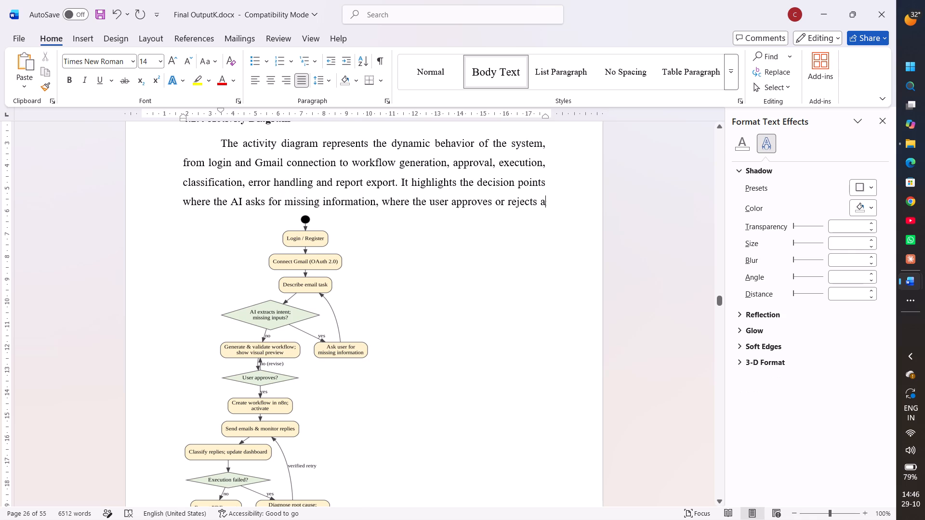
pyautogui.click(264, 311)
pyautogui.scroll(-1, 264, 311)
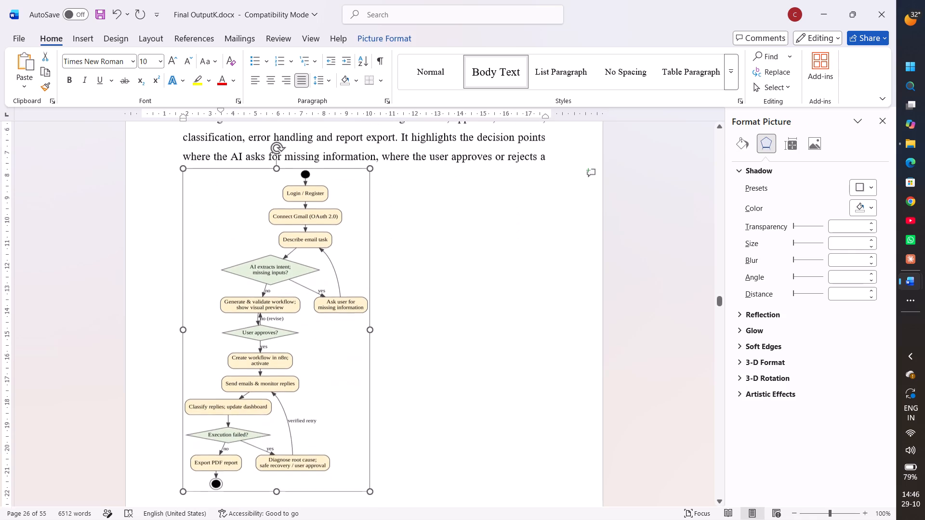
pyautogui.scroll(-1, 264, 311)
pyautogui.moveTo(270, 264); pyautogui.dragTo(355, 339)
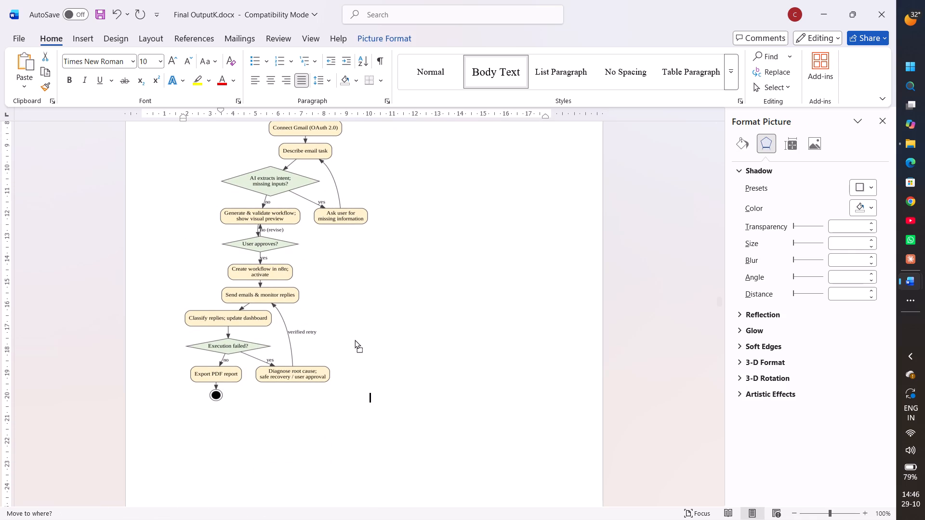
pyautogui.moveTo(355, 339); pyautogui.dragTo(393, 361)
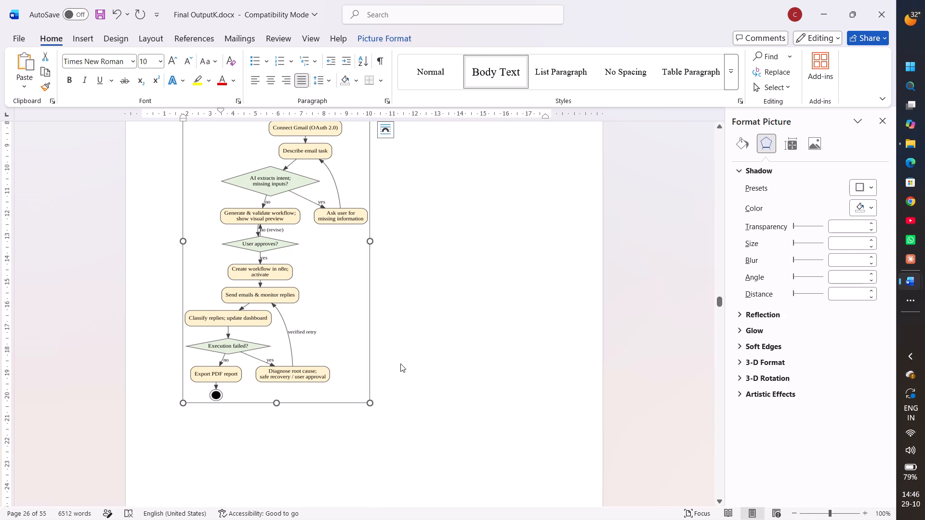
# Put the activity diagram picture on its own paragraph below "approves or rejects a", with one blank paragraph between them.
pyautogui.scroll(1, 435, 333)
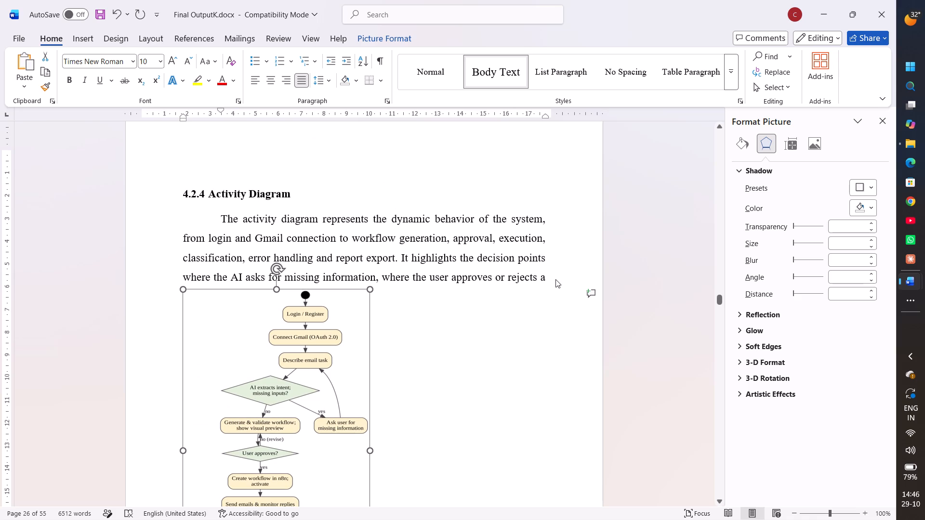
pyautogui.click(552, 277)
pyautogui.press('Return')
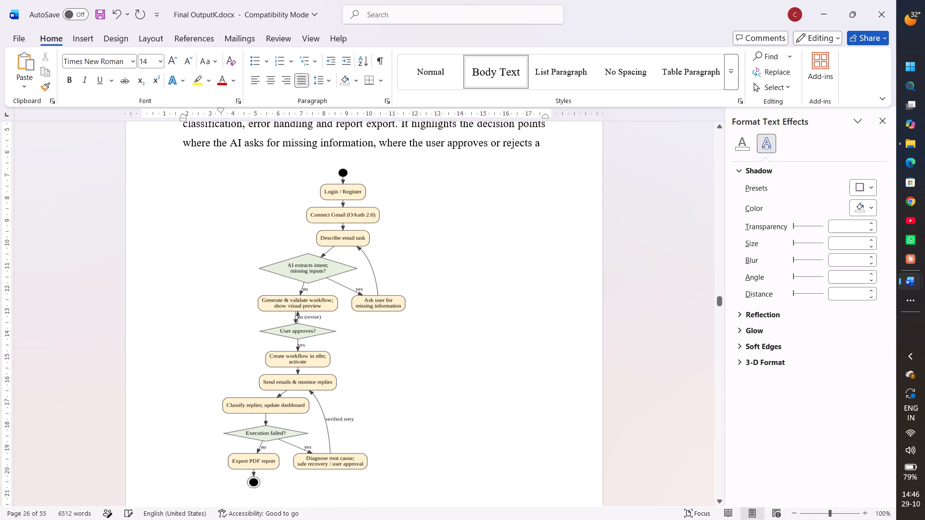
pyautogui.press('Return')
pyautogui.press('Return')
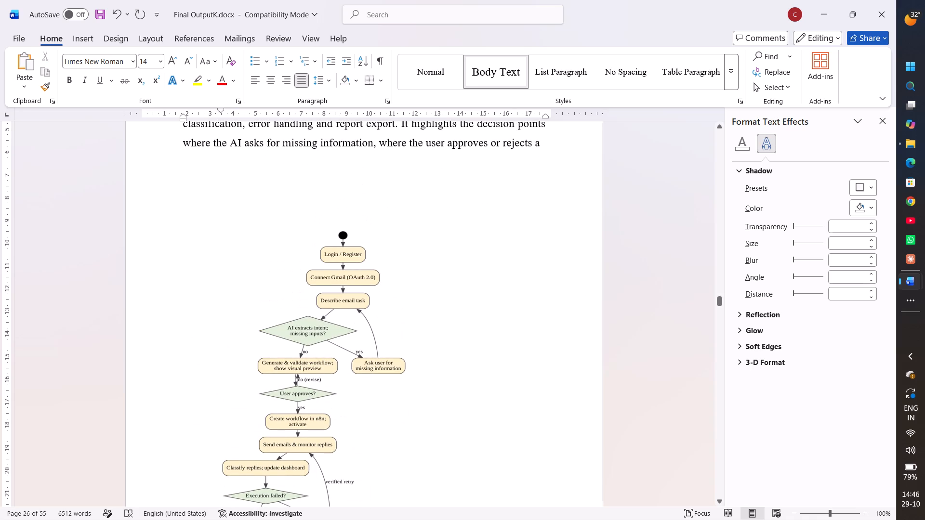
pyautogui.scroll(-2, 449, 316)
pyautogui.scroll(2, 449, 316)
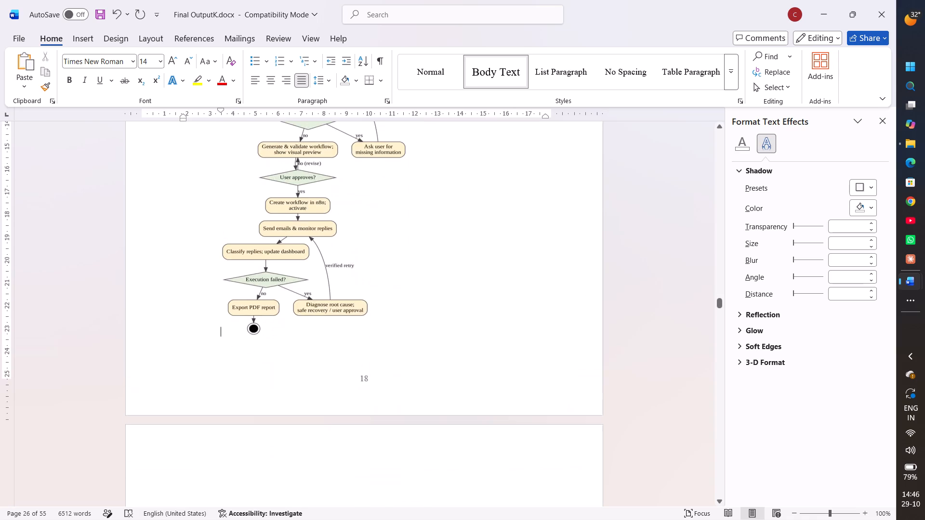
pyautogui.scroll(1, 449, 316)
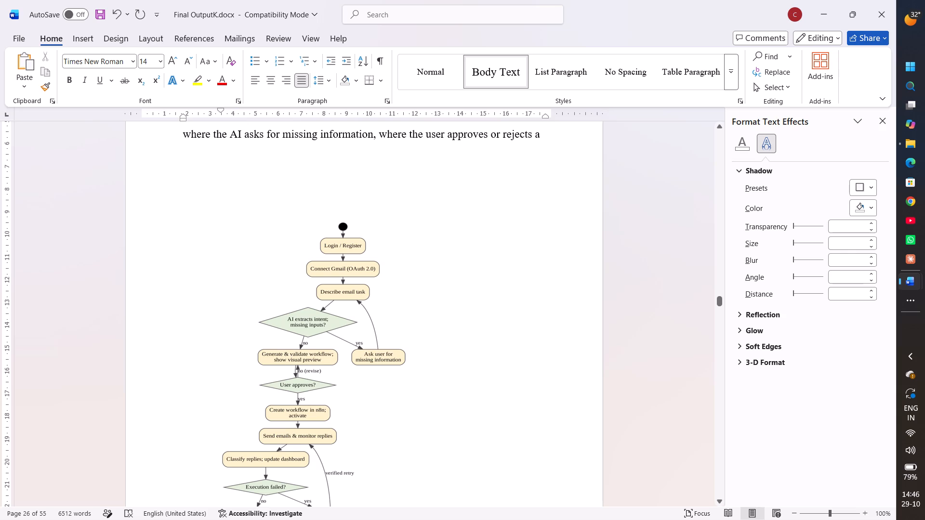
pyautogui.click(358, 204)
pyautogui.press('BackSpace')
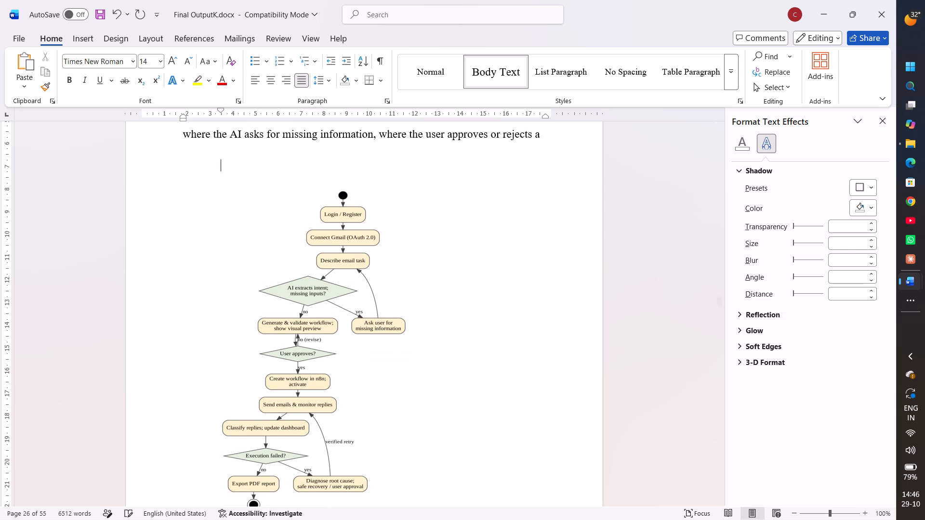
# Increase the first-line indent of the activity diagram picture's paragraph to about the 4.8 cm ruler mark.
pyautogui.click(333, 299)
pyautogui.press('Right')
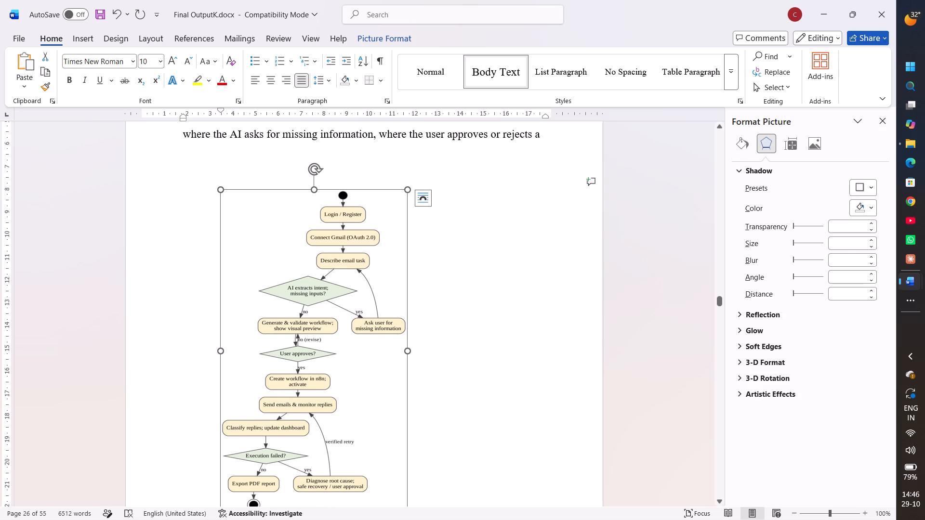
pyautogui.press('Right')
pyautogui.press('Right')
pyautogui.press('Right')
pyautogui.press('Right')
pyautogui.moveTo(219, 111); pyautogui.dragTo(239, 111)
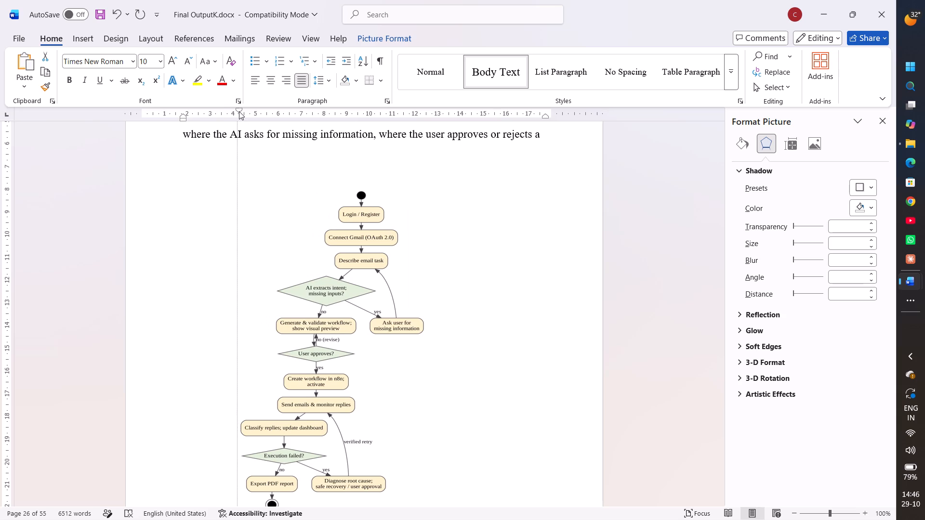
pyautogui.moveTo(239, 111); pyautogui.dragTo(251, 113)
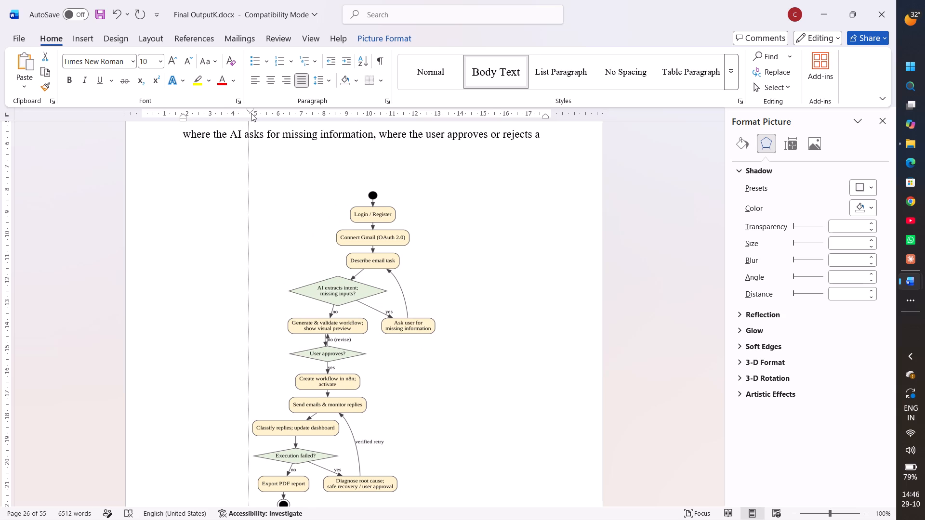
pyautogui.moveTo(251, 113); pyautogui.dragTo(248, 114)
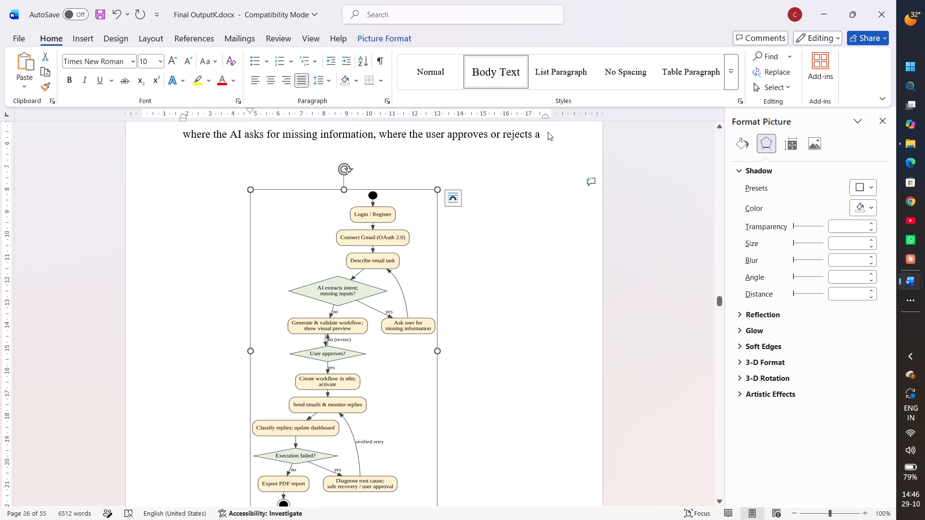
# Paste the copied line "workflow, and where a failed execution is diagnosed and recovered." after "approves or rejects a" in section 4.2.4.
pyautogui.click(548, 132)
pyautogui.press('Return')
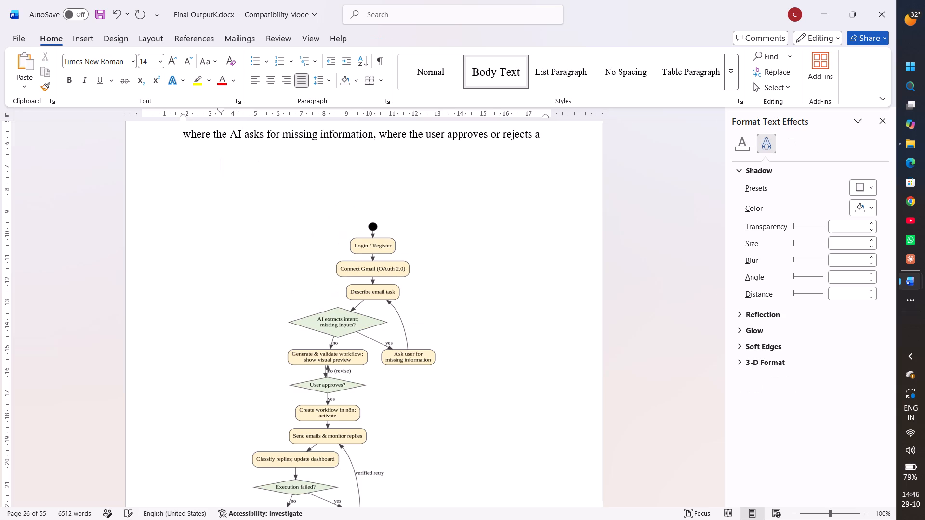
pyautogui.press('BackSpace')
pyautogui.press('BackSpace')
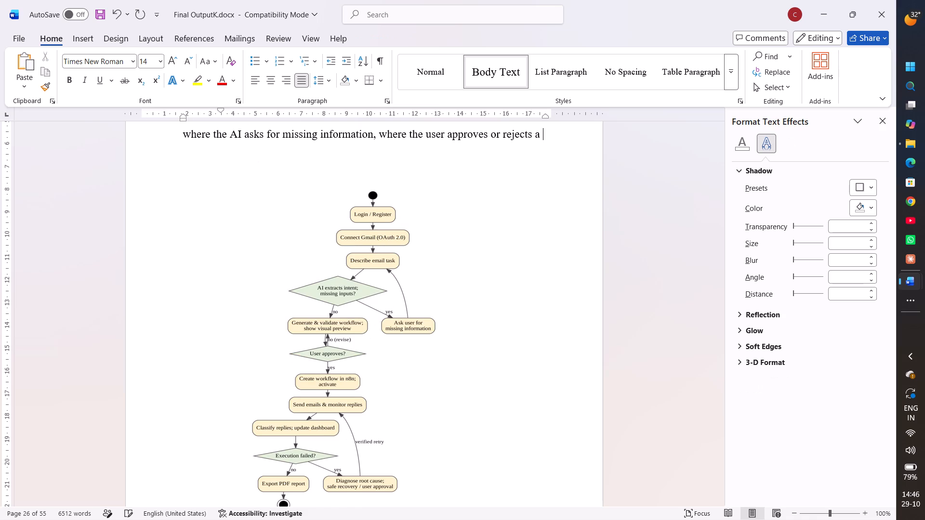
pyautogui.hotkey('ctrl', 'v')
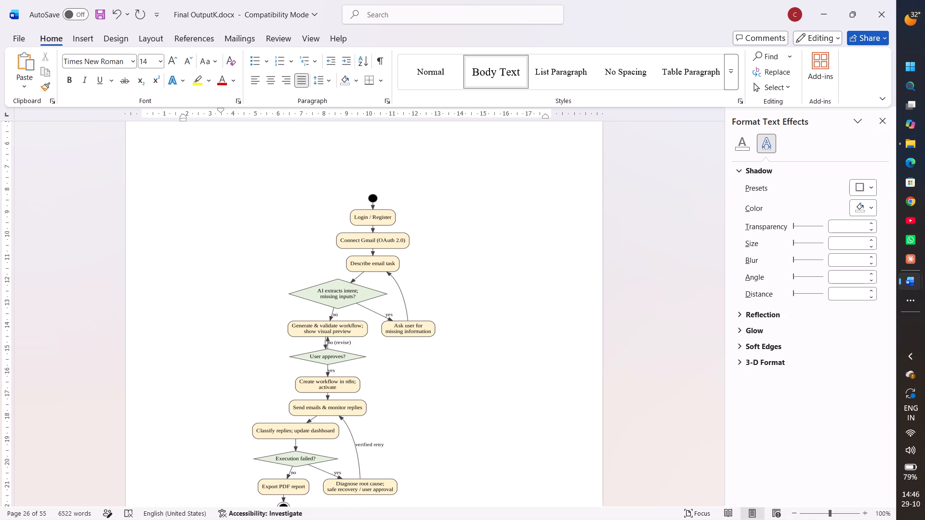
pyautogui.scroll(3, 548, 132)
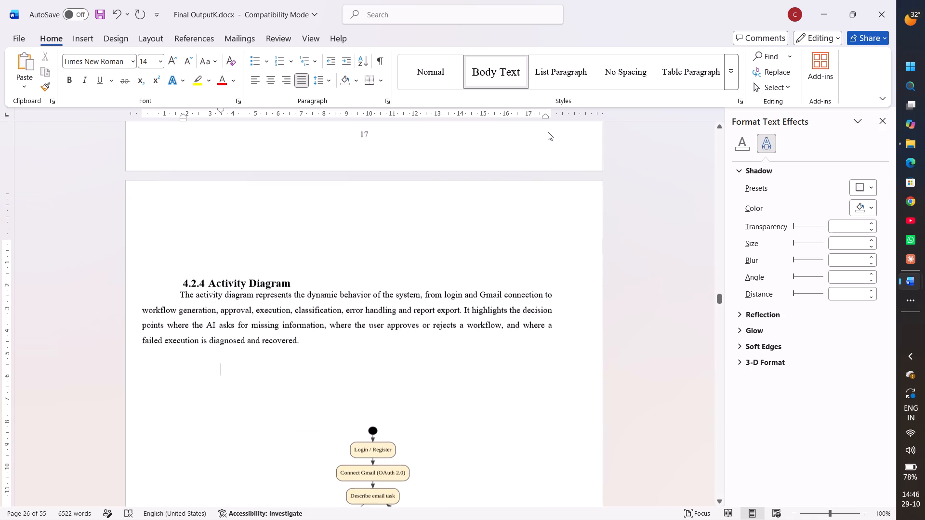
# Copy the whole section 4.2.4 description paragraph from Project_Report_Final (1).docx and return to Final OutputK.docx.
pyautogui.hotkey('alt', 'Tab')
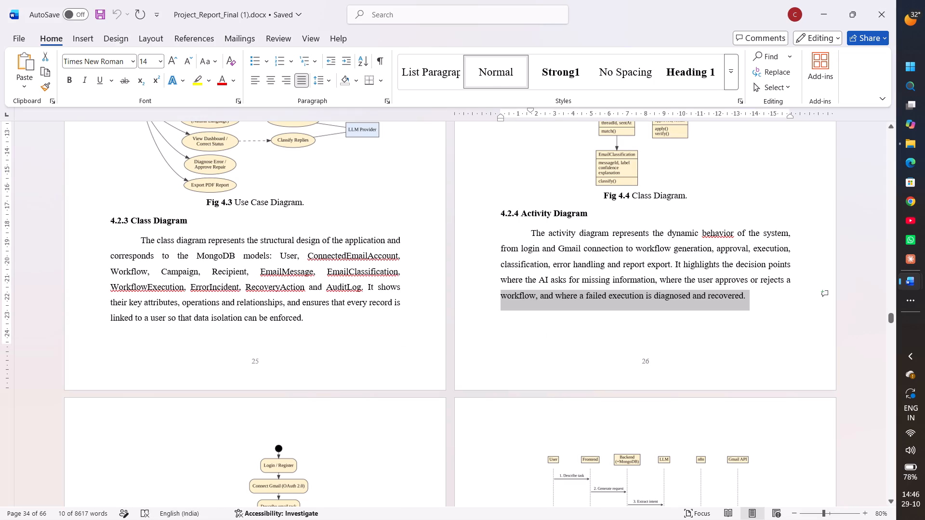
pyautogui.moveTo(529, 232); pyautogui.dragTo(754, 299)
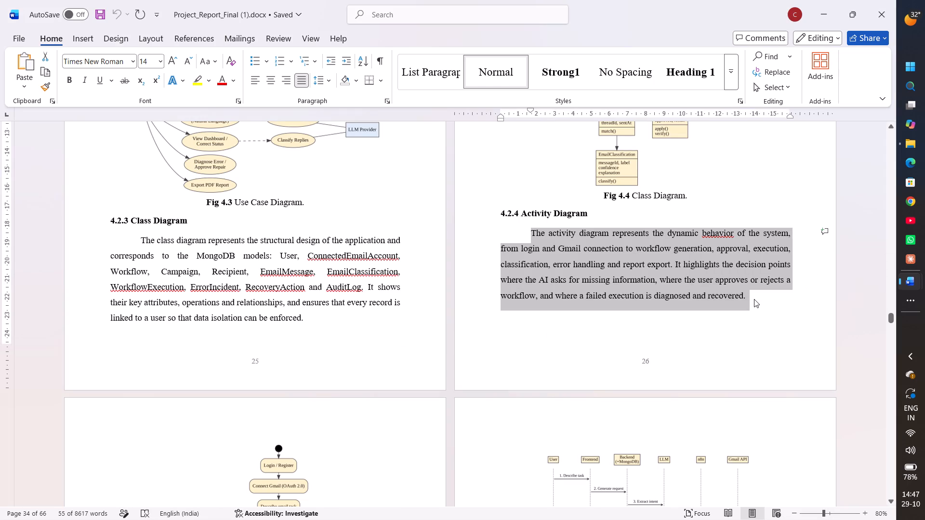
pyautogui.hotkey('ctrl', 'c')
pyautogui.hotkey('alt', 'Tab')
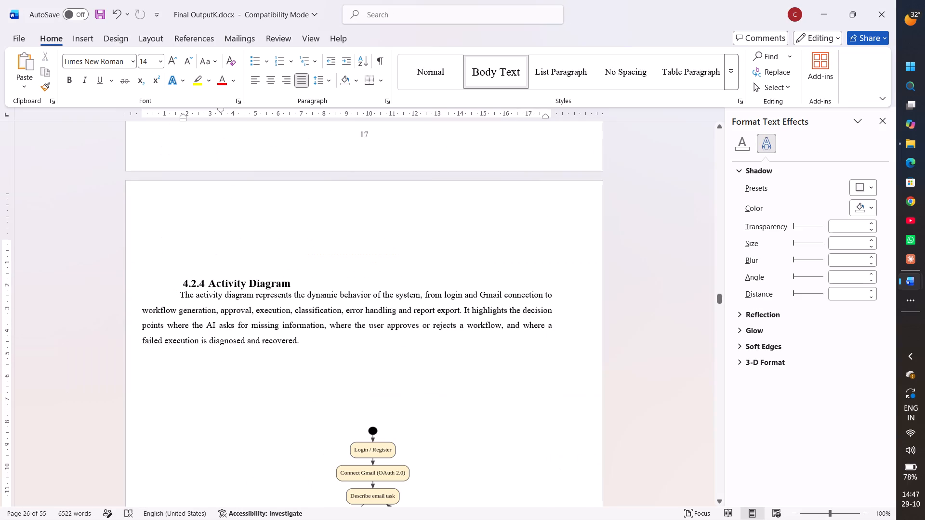
# Set the font size of the section 4.2.4 Activity Diagram description paragraph to 14.
pyautogui.click(179, 293)
pyautogui.moveTo(179, 293); pyautogui.dragTo(307, 340)
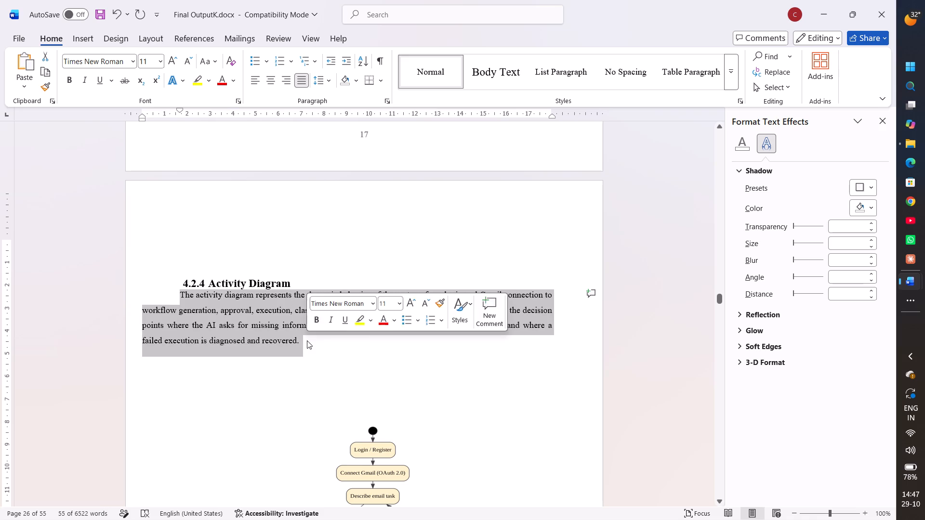
pyautogui.click(146, 61)
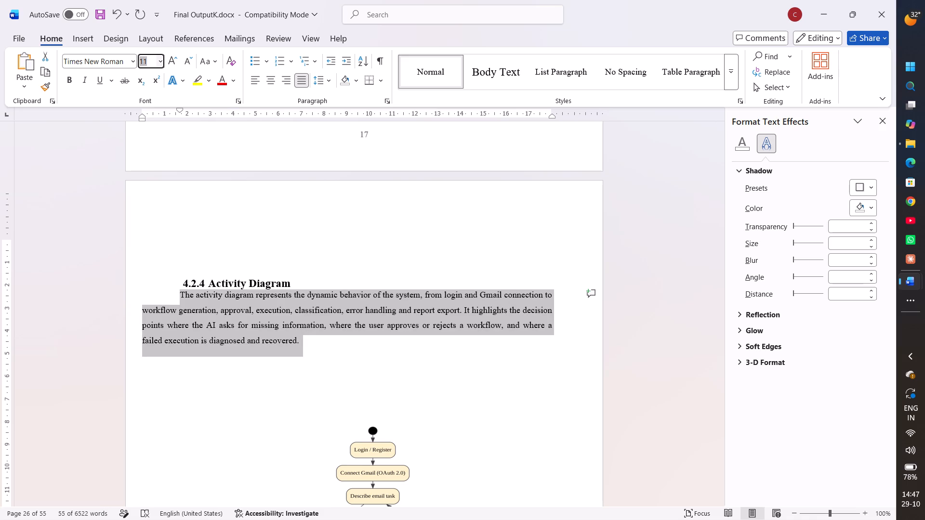
pyautogui.write('14')
pyautogui.press('Return')
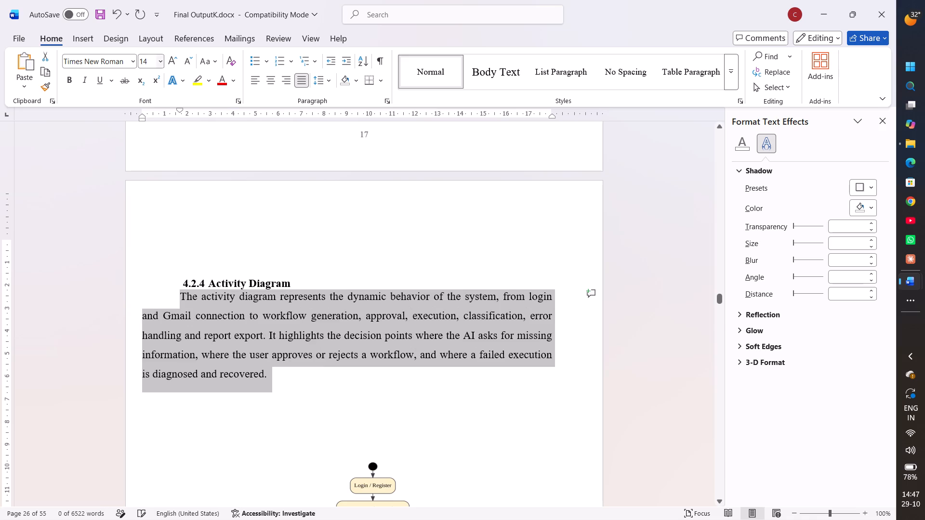
pyautogui.click(343, 303)
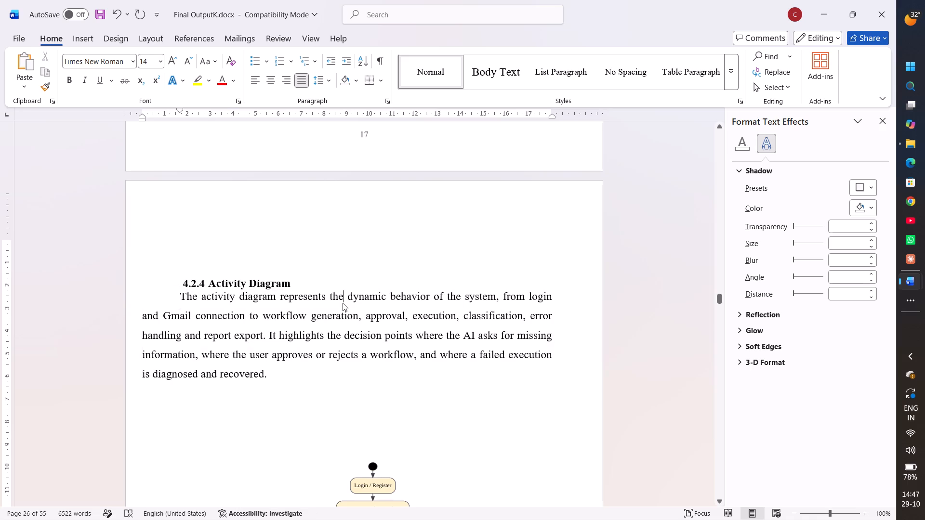
# Insert an unnumbered blank line between the "4.2.4 Activity Diagram" heading and its description paragraph.
pyautogui.click(299, 279)
pyautogui.press('Return')
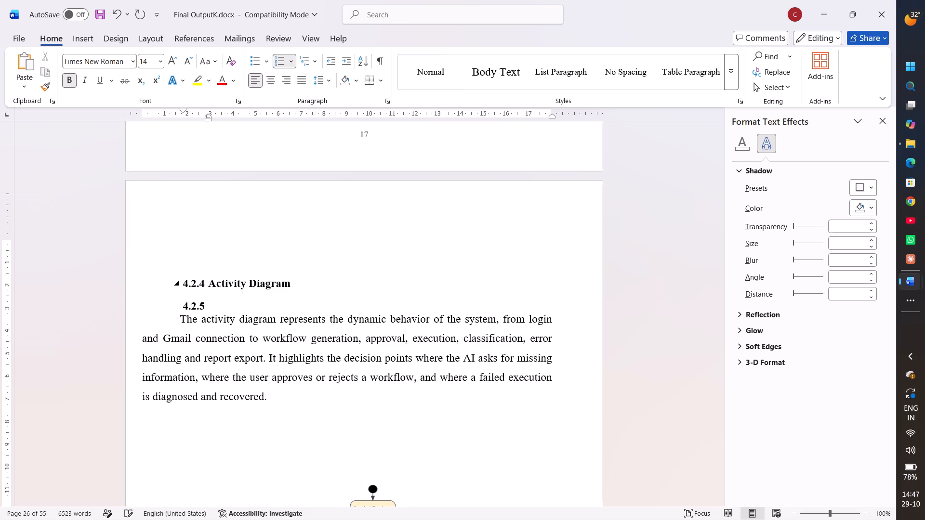
pyautogui.press('BackSpace')
pyautogui.press('BackSpace')
# Delete the empty lines between the section 4.2.4 description paragraph and the activity diagram picture.
pyautogui.scroll(-4, 325, 325)
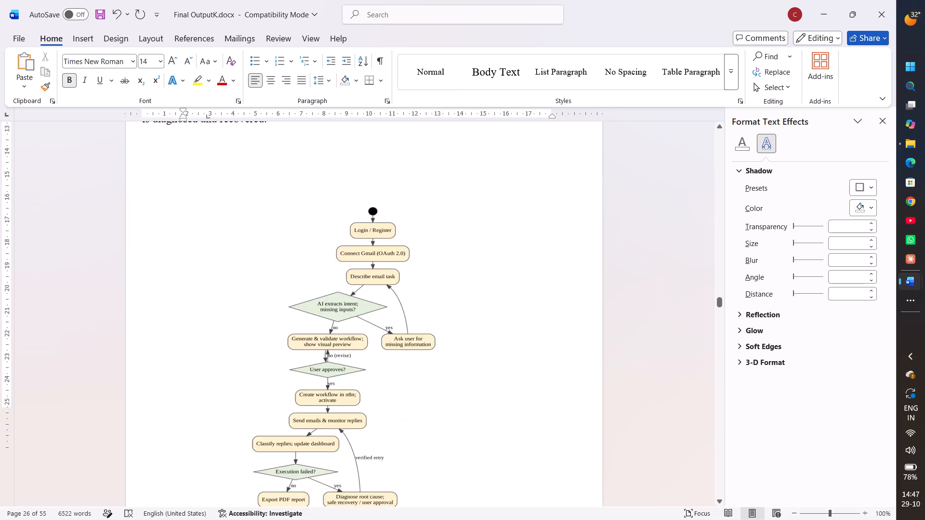
pyautogui.scroll(-2, 325, 325)
pyautogui.scroll(4, 325, 325)
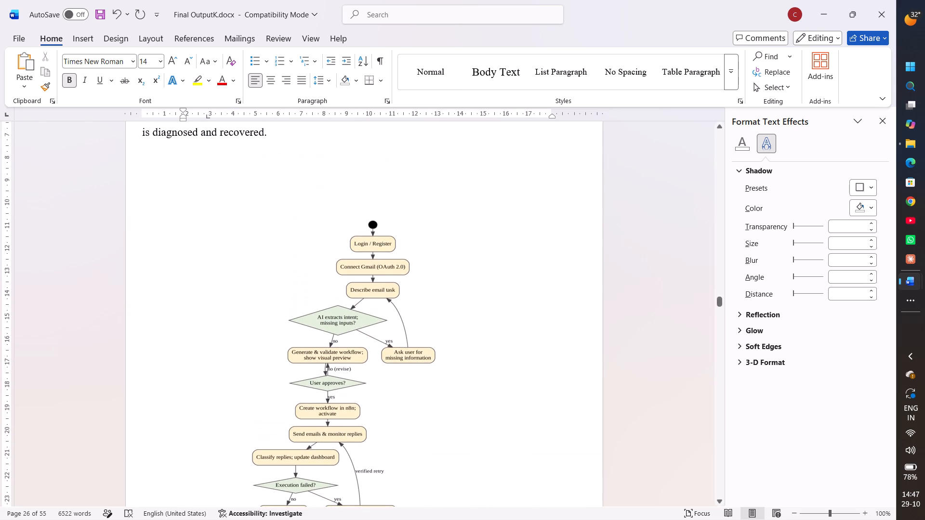
pyautogui.click(339, 210)
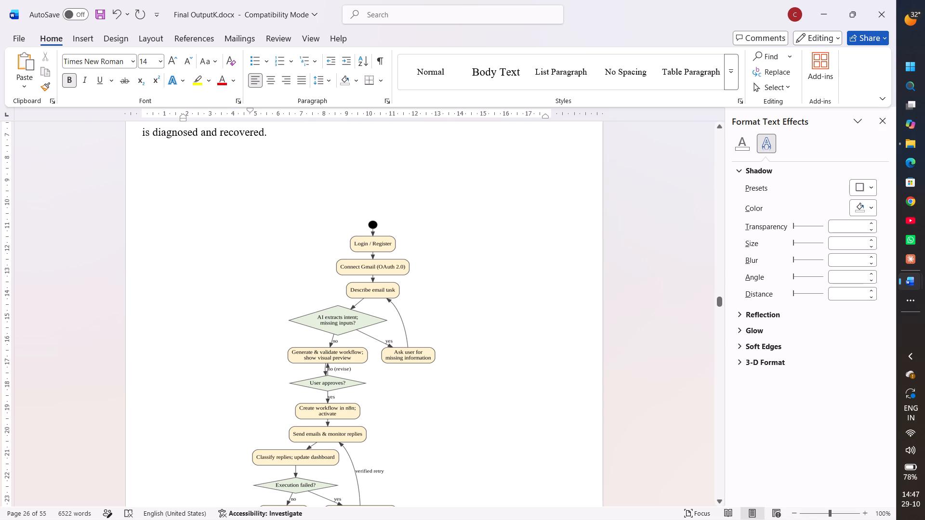
pyautogui.click(339, 210)
pyautogui.doubleClick(339, 210)
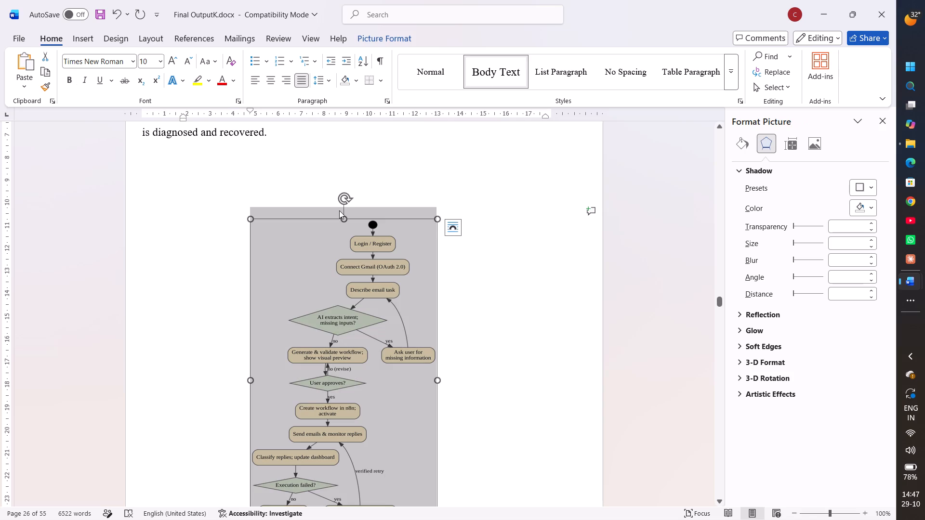
pyautogui.click(400, 184)
pyautogui.press('BackSpace')
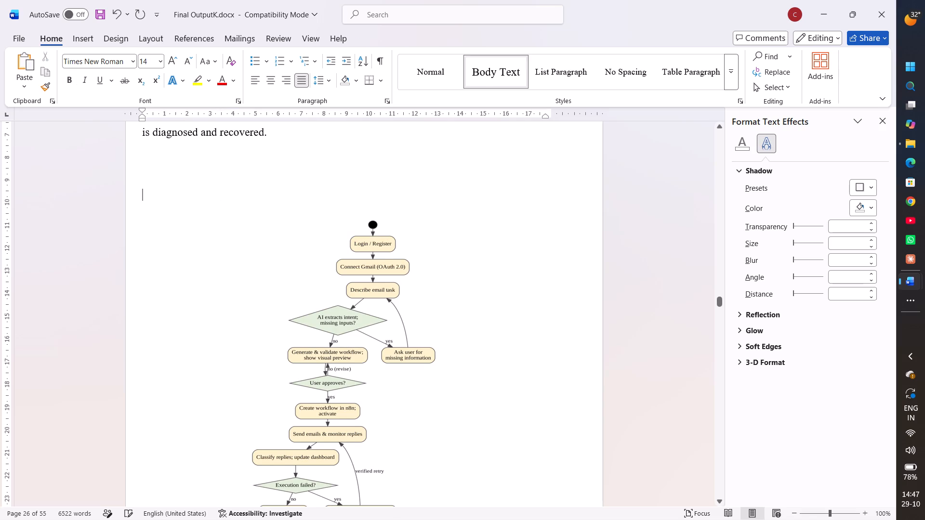
pyautogui.press('BackSpace')
pyautogui.press('BackSpace')
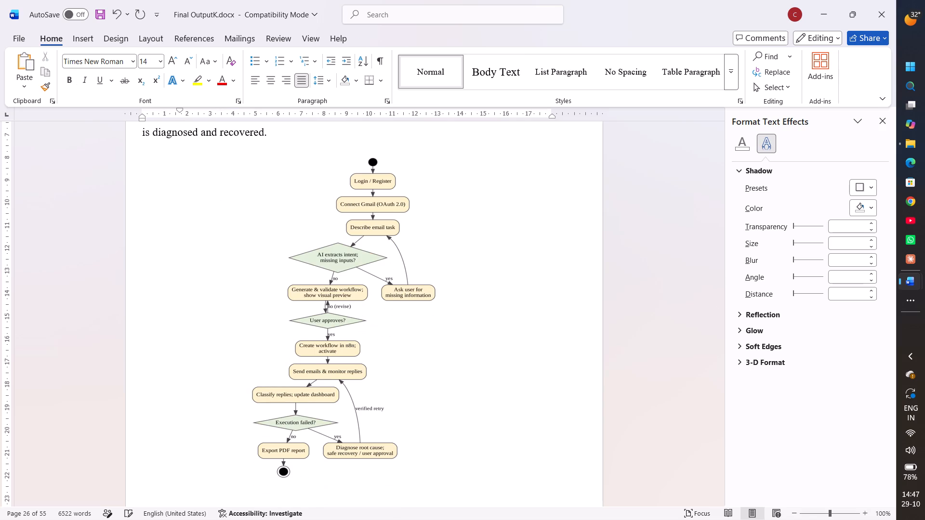
# Delete one empty line between the class diagram's description paragraph and the class diagram picture on the preceding page.
pyautogui.scroll(3, 417, 206)
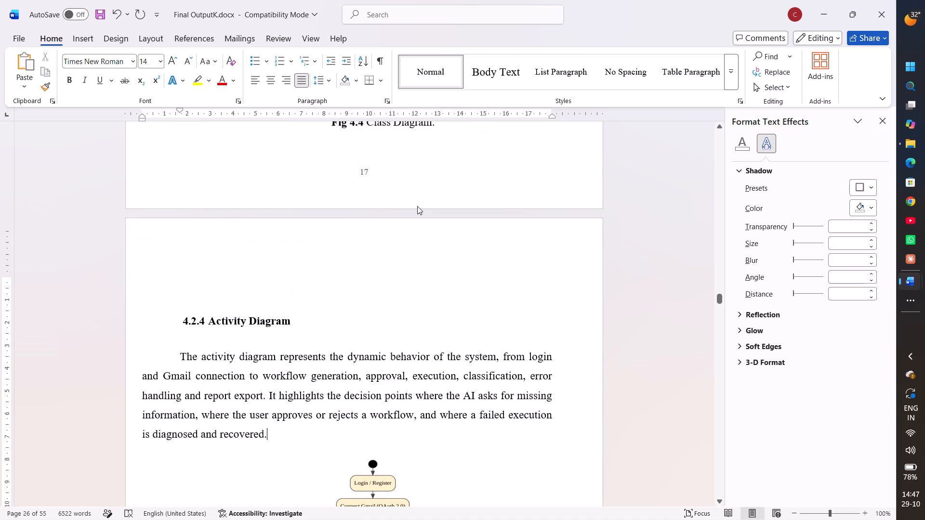
pyautogui.scroll(1, 417, 206)
pyautogui.scroll(-1, 417, 206)
pyautogui.scroll(1, 417, 206)
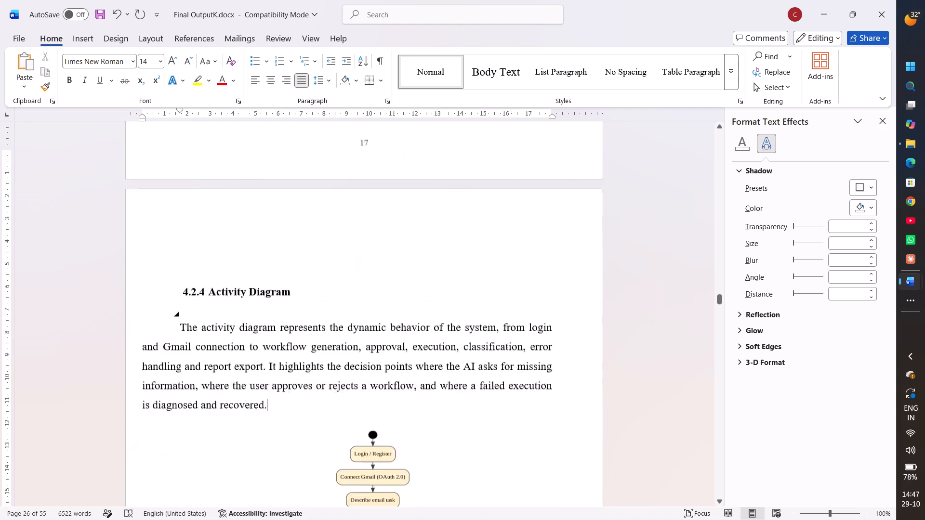
pyautogui.scroll(2, 417, 206)
pyautogui.scroll(-1, 417, 206)
pyautogui.scroll(1, 417, 206)
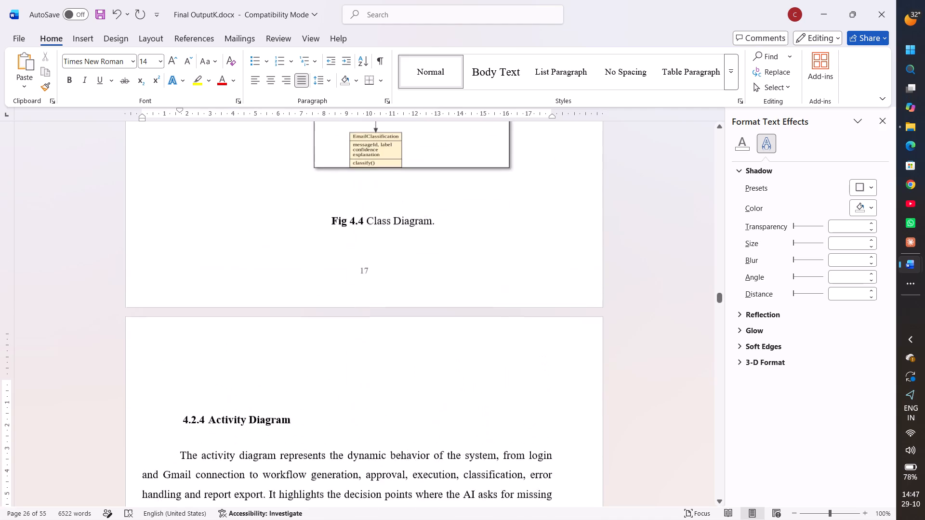
pyautogui.scroll(1, 417, 206)
pyautogui.scroll(2, 422, 277)
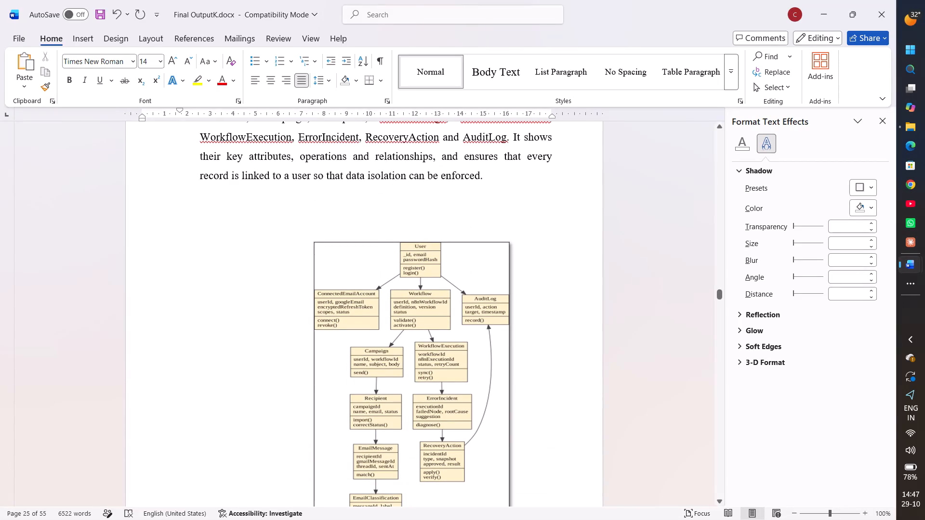
pyautogui.click(368, 219)
pyautogui.press('BackSpace')
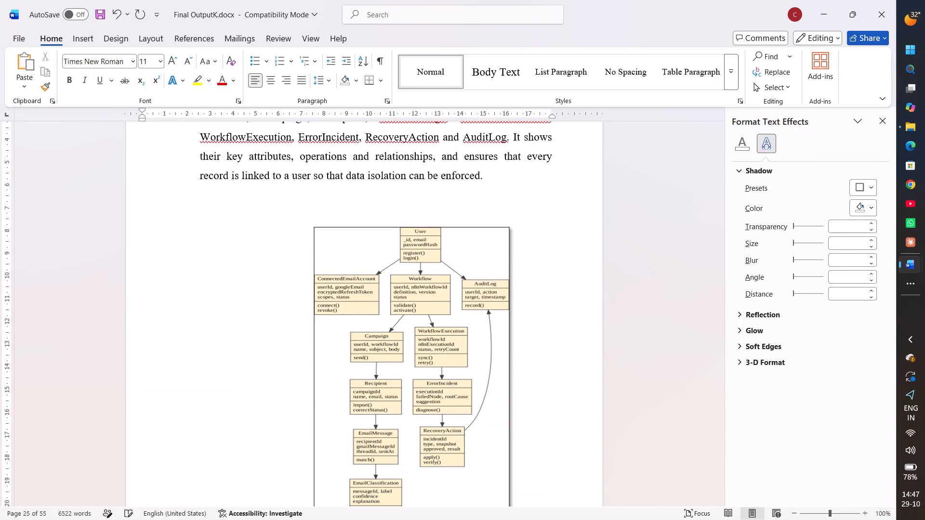
# Place the text cursor in the paragraph holding the class diagram picture above the Fig 4.4 caption.
pyautogui.scroll(-1, 557, 291)
pyautogui.scroll(-1, 580, 350)
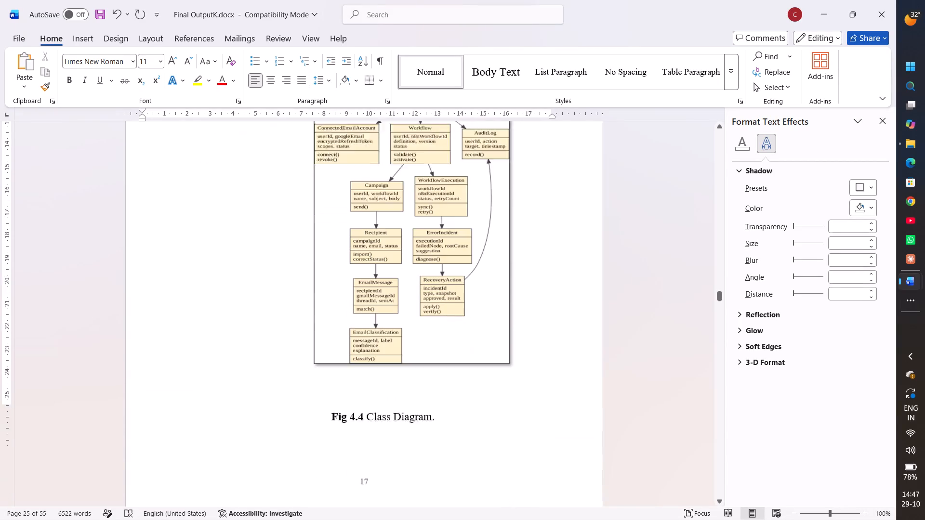
pyautogui.scroll(-2, 580, 350)
pyautogui.scroll(2, 580, 350)
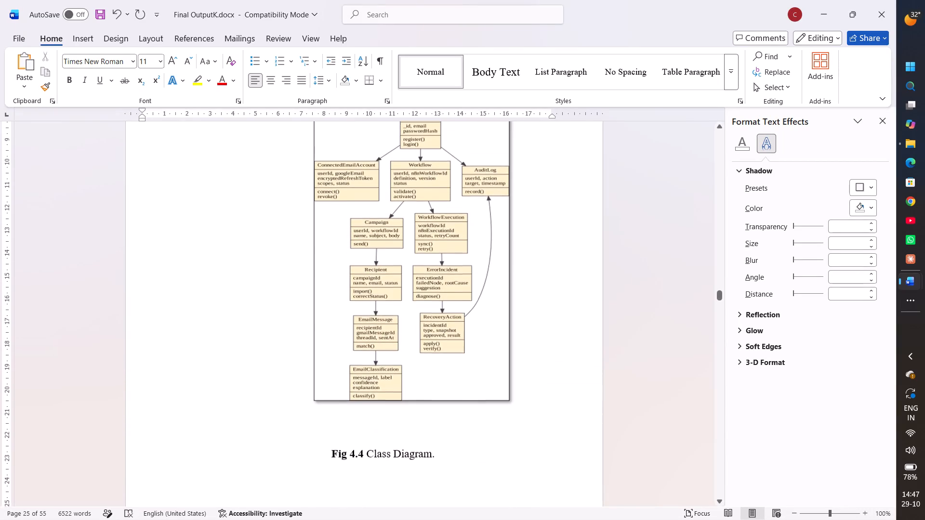
pyautogui.scroll(2, 580, 350)
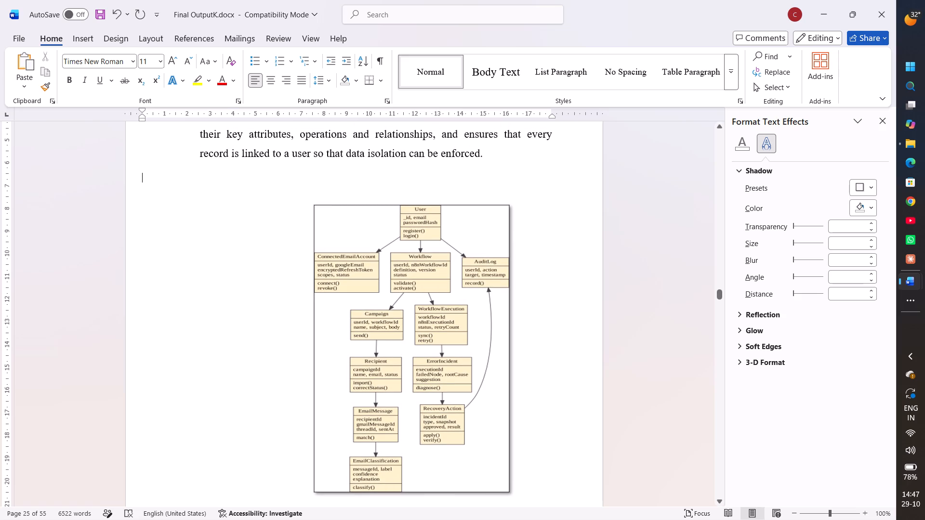
pyautogui.click(306, 213)
pyautogui.click(306, 213)
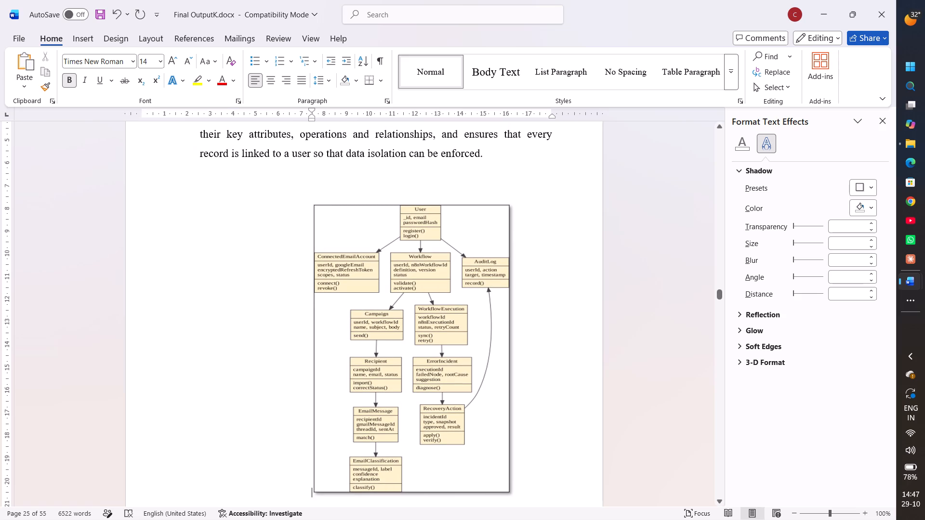
# Replace the blank lines between the class diagram description and its picture with newly inserted line breaks after "can be enforced.".
pyautogui.doubleClick(306, 213)
pyautogui.click(260, 215)
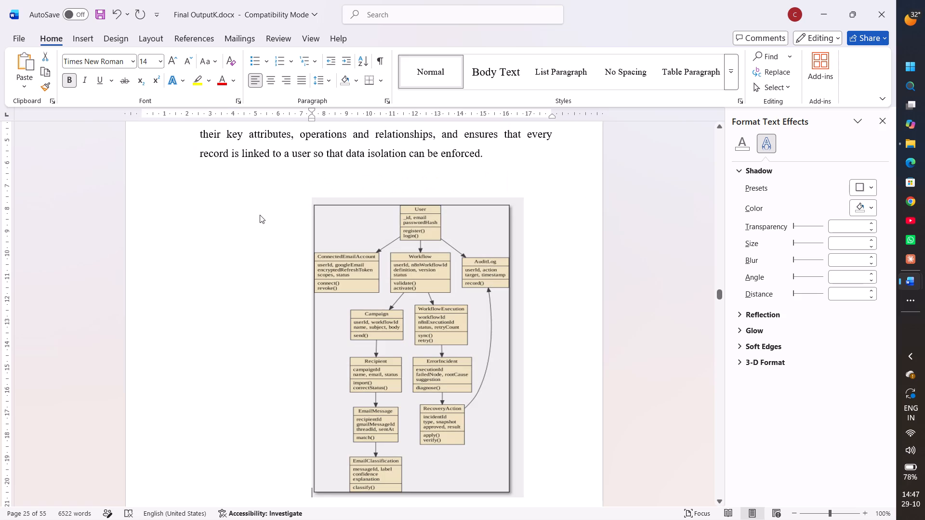
pyautogui.click(280, 183)
pyautogui.press('BackSpace')
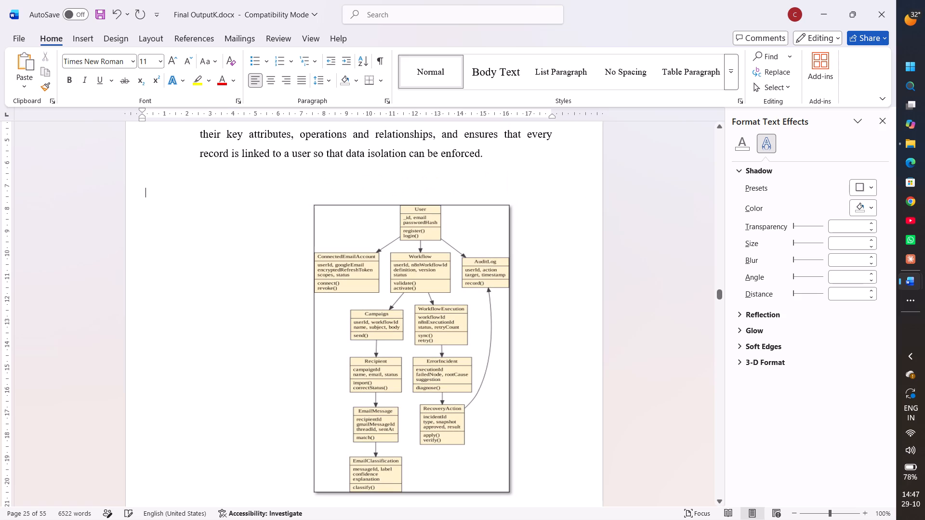
pyautogui.press('BackSpace')
pyautogui.press('BackSpace')
pyautogui.press('Return')
pyautogui.press('Return')
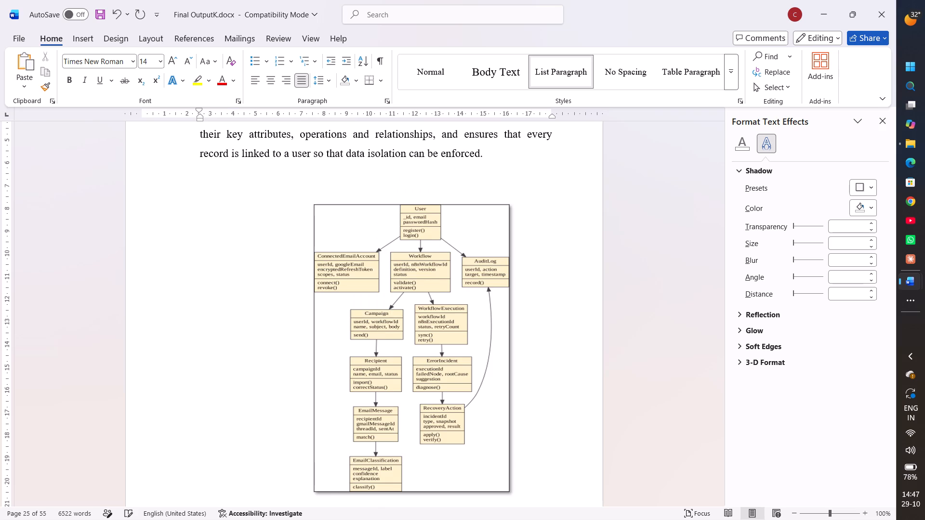
# Remove the indent and blank lines before the "Fig 4.4 Class Diagram." caption so it starts at the left margin directly below the picture.
pyautogui.scroll(-1, 295, 228)
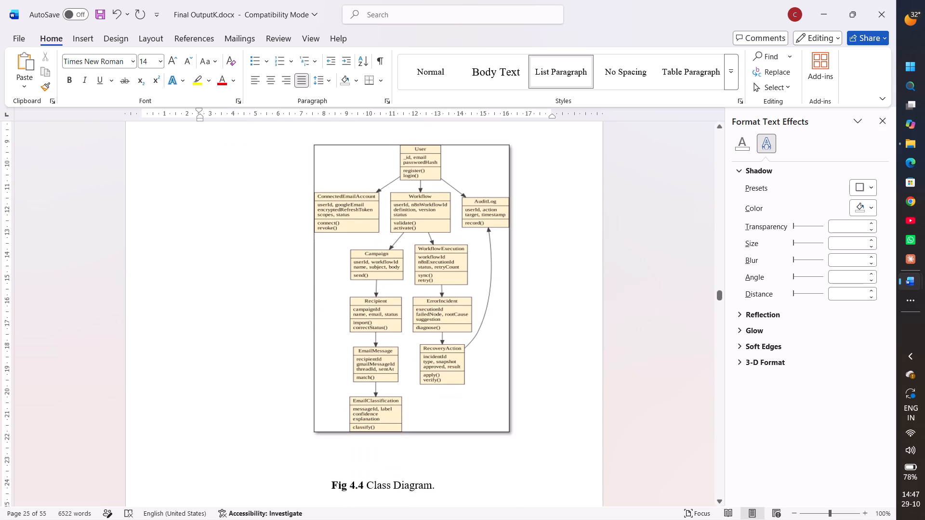
pyautogui.scroll(-1, 295, 228)
pyautogui.moveTo(332, 486); pyautogui.dragTo(430, 487)
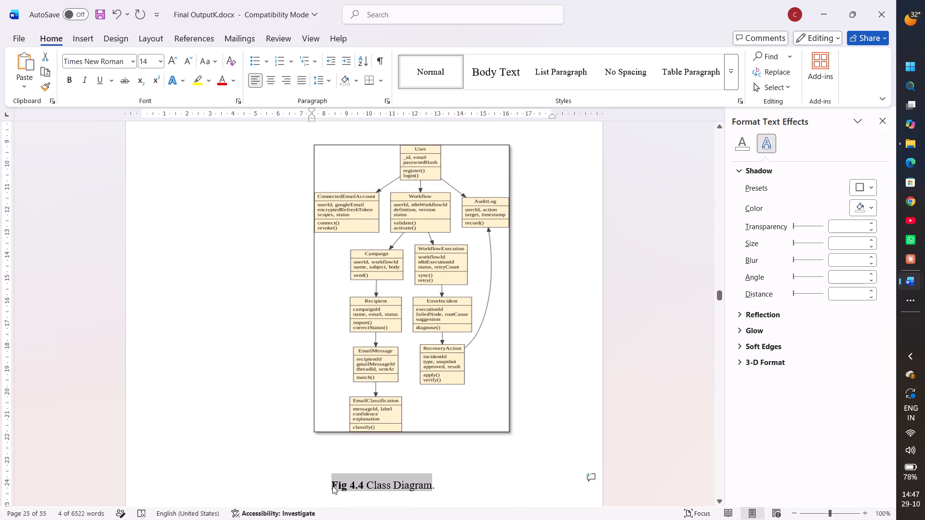
pyautogui.click(332, 486)
pyautogui.press('BackSpace')
pyautogui.press('BackSpace')
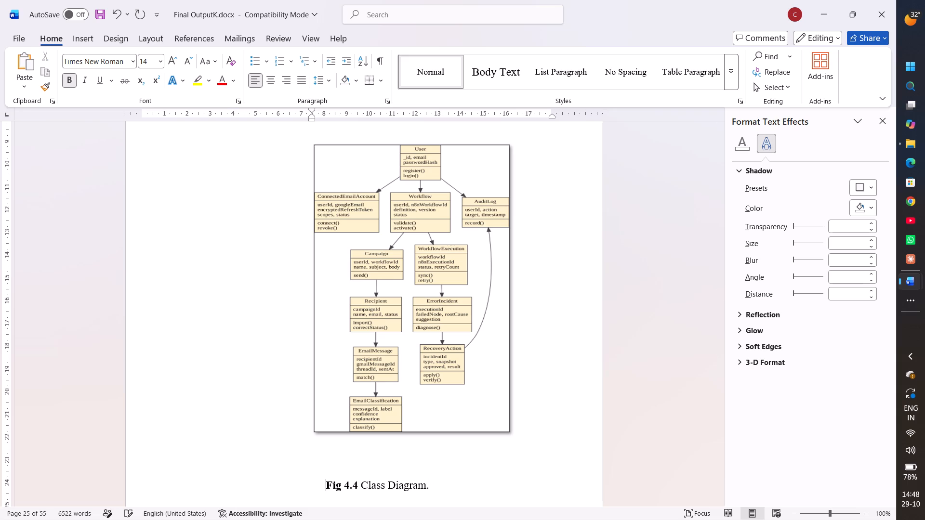
pyautogui.press('BackSpace')
pyautogui.press('BackSpace')
pyautogui.press('BackSpace')
pyautogui.press('BackSpace')
pyautogui.press('BackSpace')
pyautogui.press('BackSpace')
pyautogui.press('BackSpace')
pyautogui.press('BackSpace')
pyautogui.press('BackSpace')
pyautogui.press('BackSpace')
pyautogui.press('BackSpace')
pyautogui.press('BackSpace')
pyautogui.press('BackSpace')
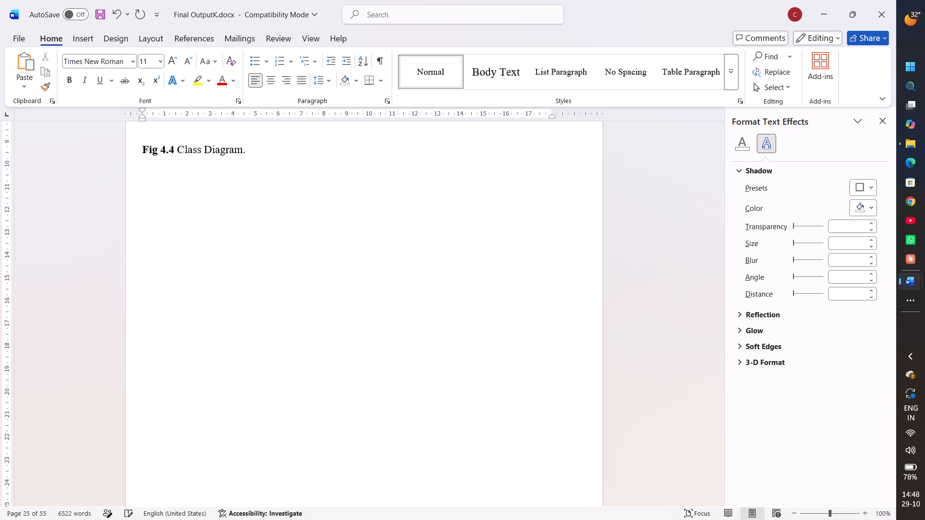
pyautogui.hotkey('ctrl', 'z')
pyautogui.hotkey('ctrl', 'z')
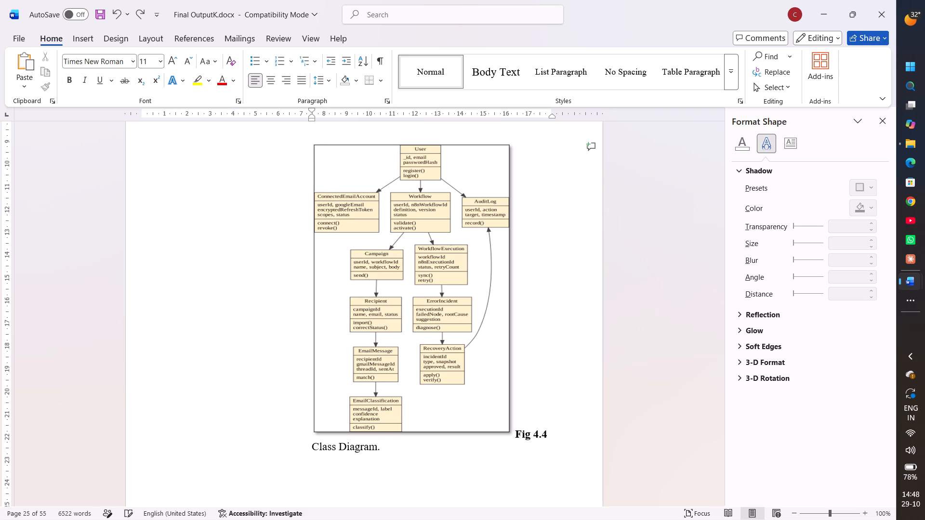
pyautogui.hotkey('ctrl', 'z')
pyautogui.hotkey('ctrl', 'z')
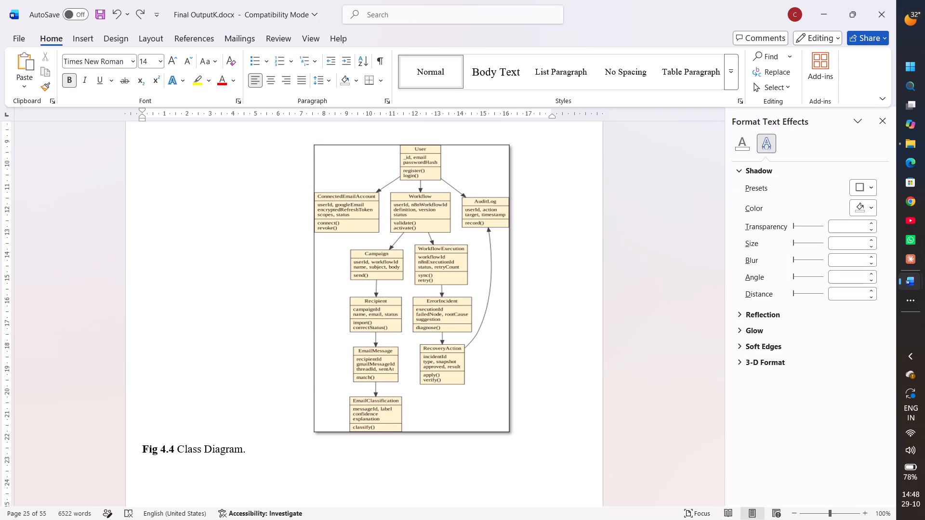
# Shift the Fig 4.4 caption rightward with leading spaces until it starts at about the 8 cm ruler mark.
pyautogui.press('space')
pyautogui.press('space')
pyautogui.press('space')
pyautogui.press('space')
pyautogui.press('space')
pyautogui.press('space')
pyautogui.press('space')
pyautogui.press('space')
pyautogui.press('space')
pyautogui.press('space')
pyautogui.press('space')
pyautogui.press('space')
pyautogui.press('space')
pyautogui.press('space')
pyautogui.press('space')
pyautogui.press('space')
pyautogui.press('space')
pyautogui.press('space')
pyautogui.press('space')
pyautogui.press('space')
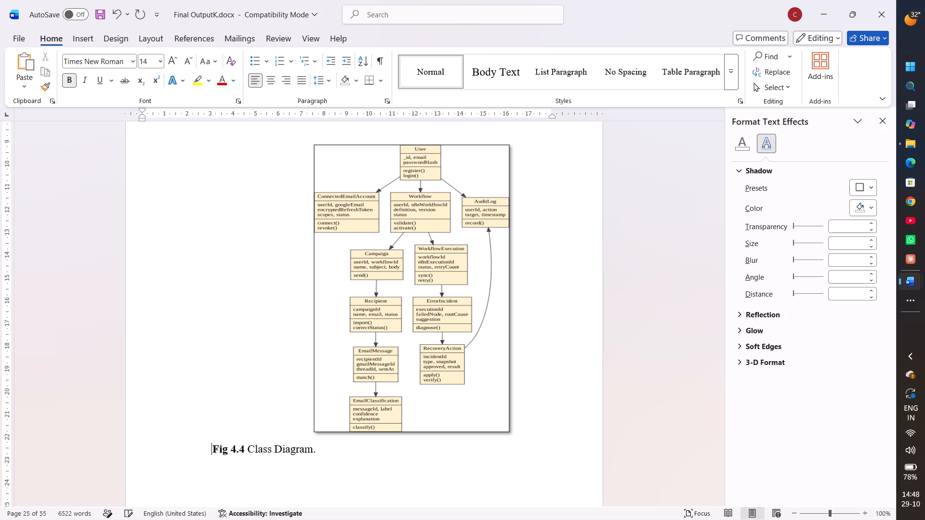
pyautogui.press('space')
pyautogui.press('space')
pyautogui.press('space')
pyautogui.press('space')
pyautogui.press('space')
pyautogui.press('space')
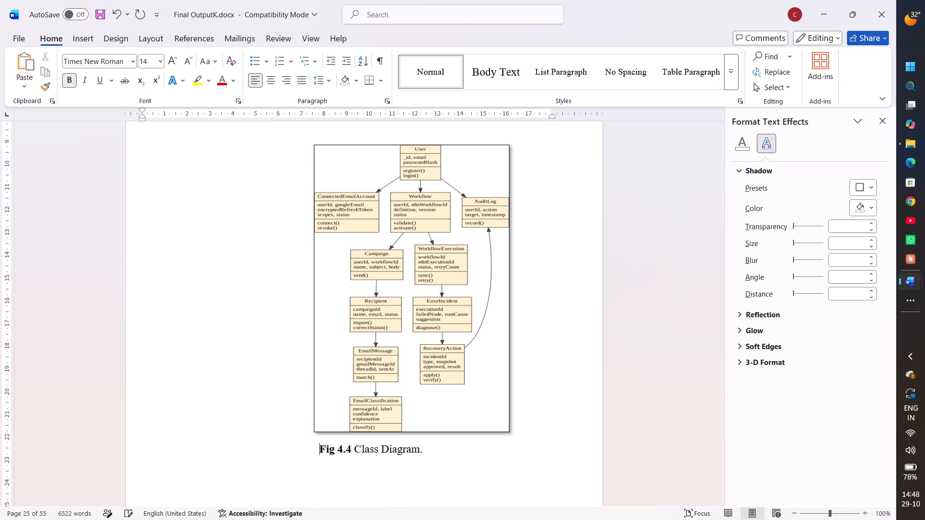
pyautogui.press('space')
pyautogui.press('space')
pyautogui.press('space')
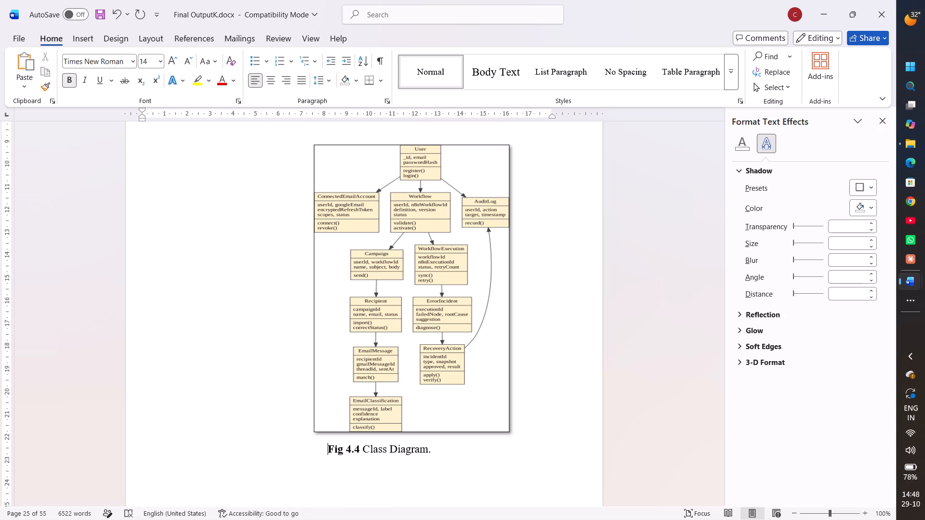
# Replace the class diagram picture's indent with leading spaces so its left edge sits at about the 5.5 cm ruler mark.
pyautogui.moveTo(344, 336); pyautogui.dragTo(291, 337)
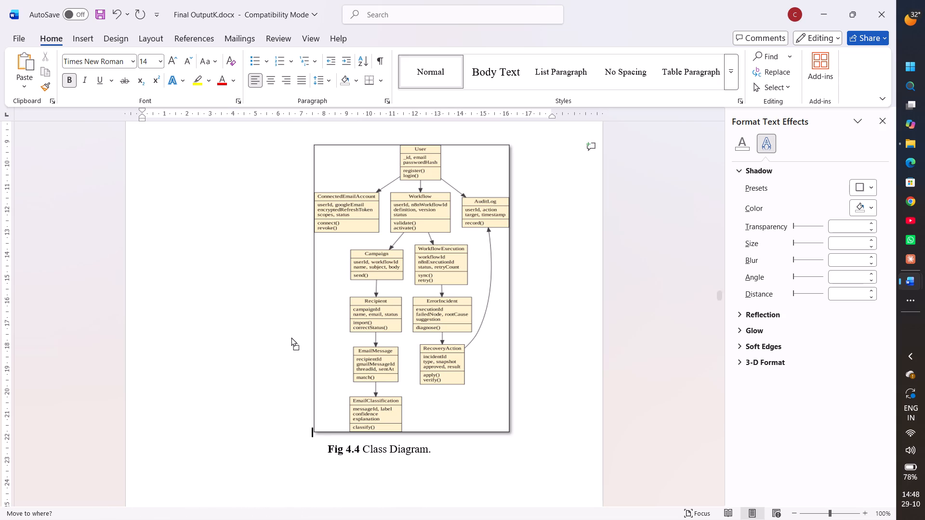
pyautogui.moveTo(291, 337); pyautogui.dragTo(290, 337)
pyautogui.click(284, 338)
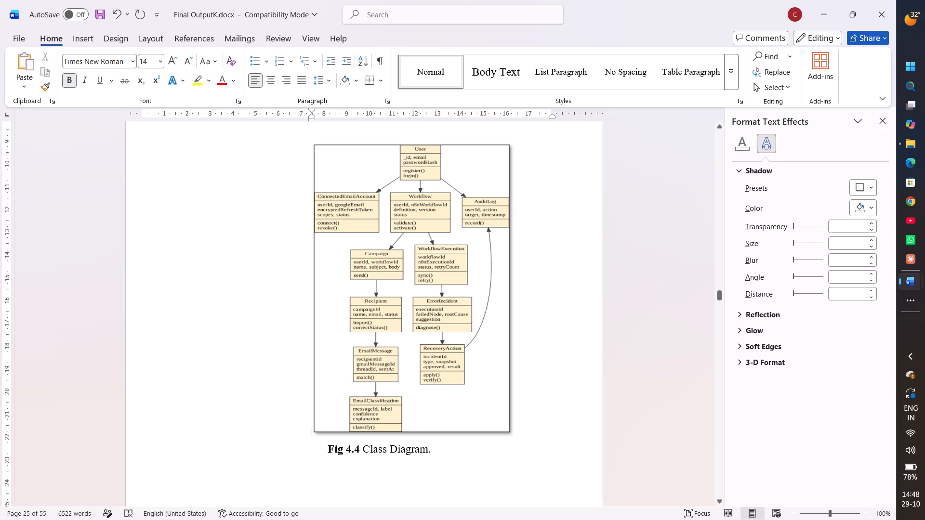
pyautogui.press('BackSpace')
pyautogui.press('space')
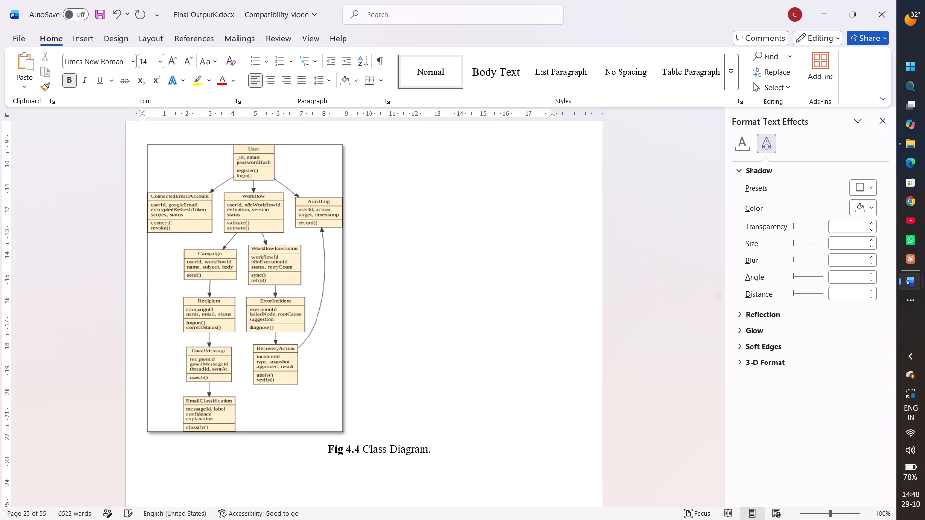
pyautogui.press('space')
pyautogui.press('space')
pyautogui.press('space')
pyautogui.press('space')
pyautogui.press('space')
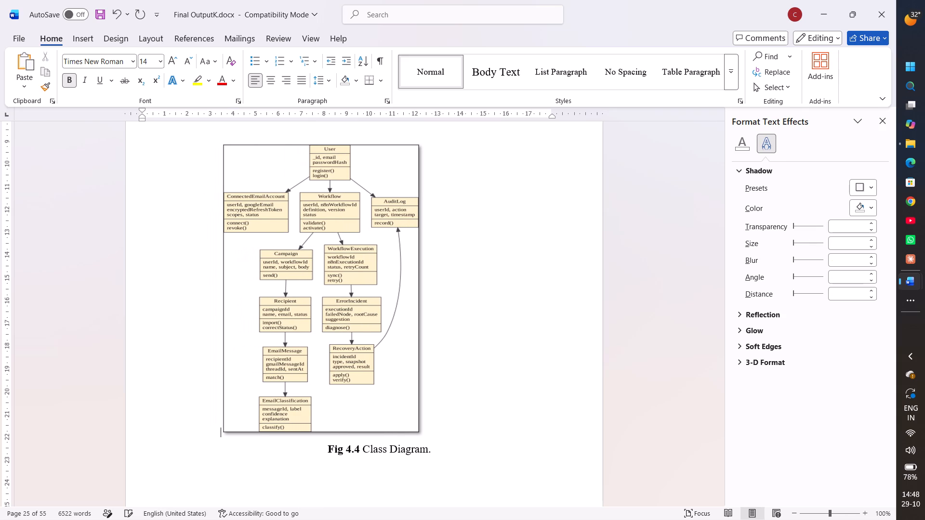
pyautogui.press('space')
pyautogui.press('space')
pyautogui.press('space')
pyautogui.press('space')
pyautogui.press('space')
pyautogui.press('space')
pyautogui.press('space')
pyautogui.press('space')
pyautogui.press('space')
pyautogui.press('space')
pyautogui.press('space')
pyautogui.press('space')
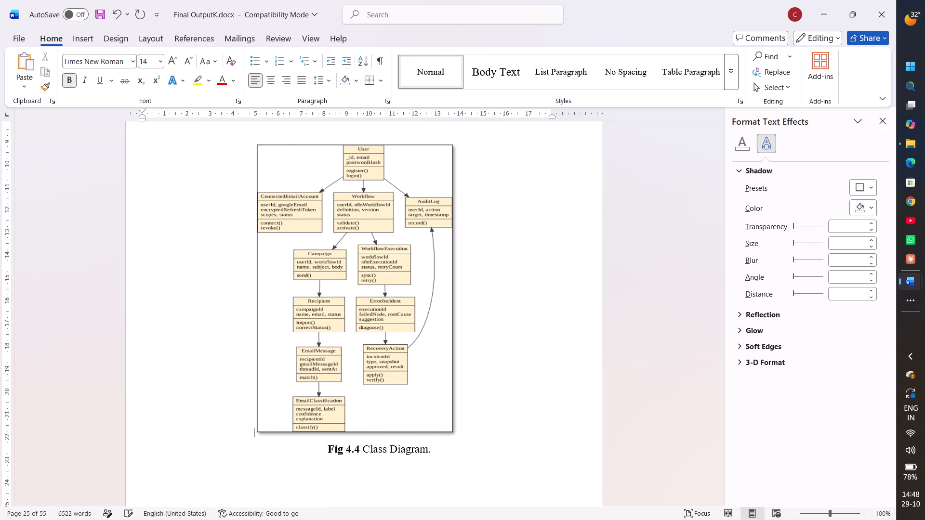
pyautogui.press('space')
pyautogui.press('space')
pyautogui.press('space')
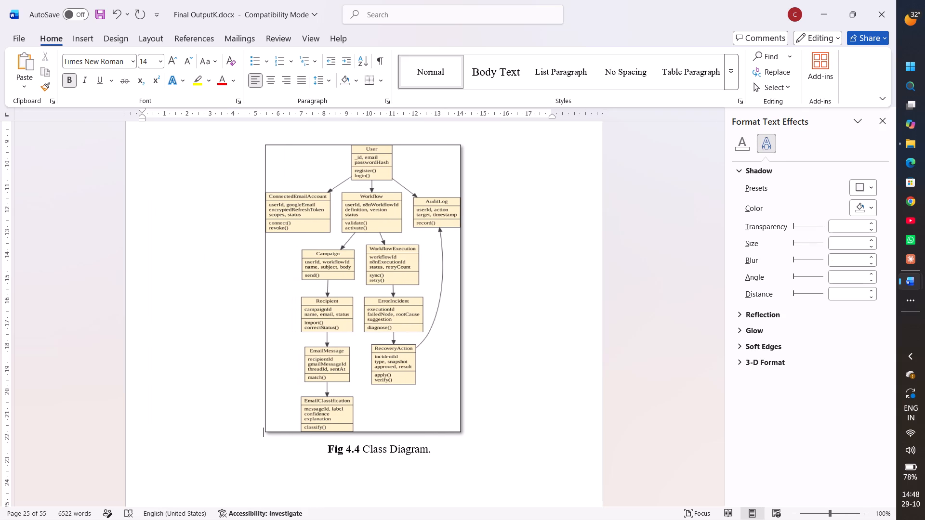
pyautogui.press('space')
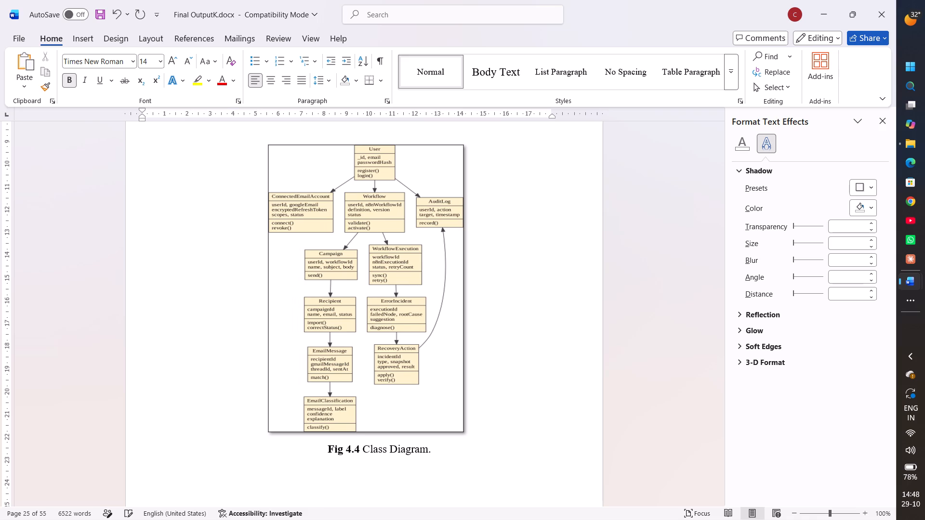
# Copy the "Fig 4.5 Activity Diagram." caption above the 4.2.5 Sequence Diagram heading.
pyautogui.scroll(-4, 362, 329)
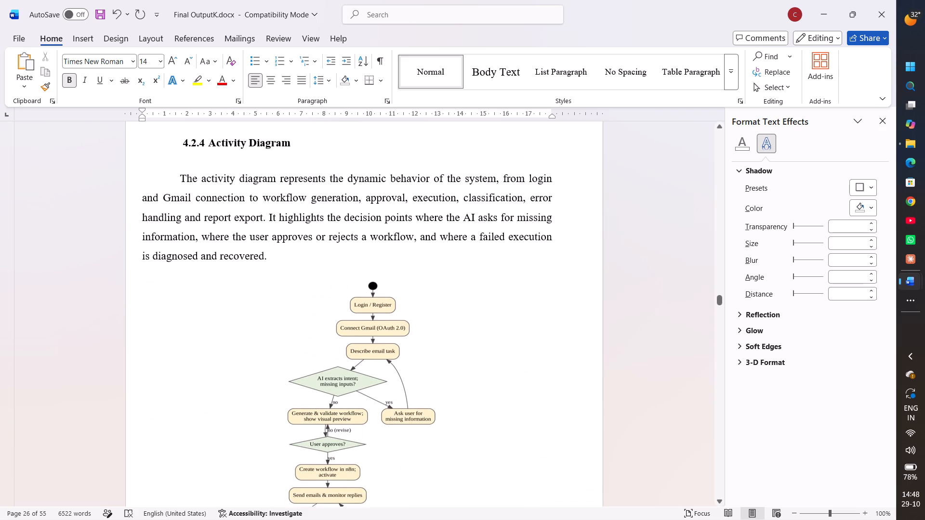
pyautogui.scroll(-2, 362, 329)
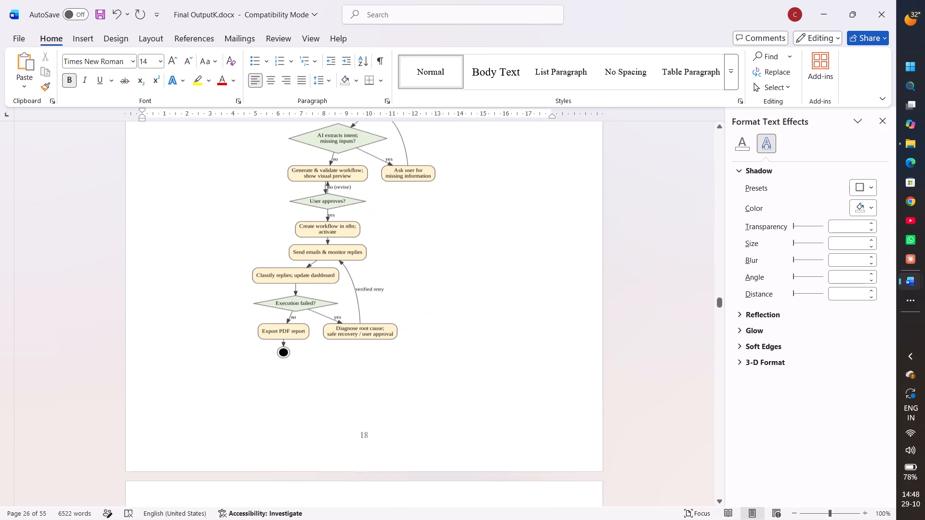
pyautogui.scroll(-1, 362, 329)
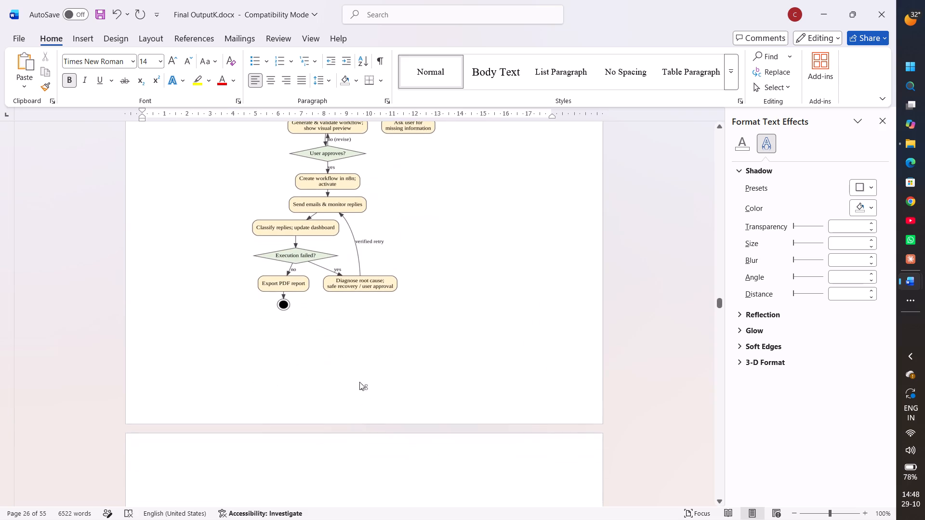
pyautogui.scroll(-1, 359, 382)
pyautogui.click(304, 384)
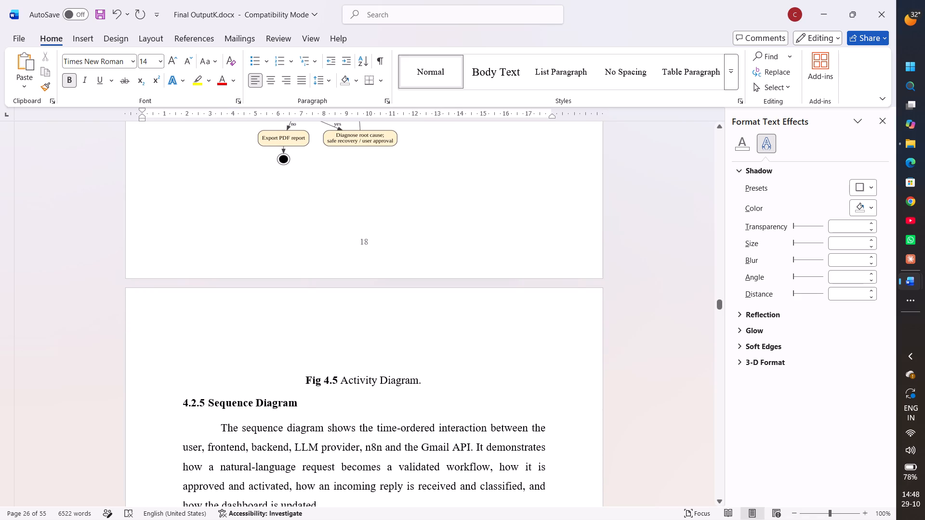
pyautogui.moveTo(304, 384); pyautogui.dragTo(434, 374)
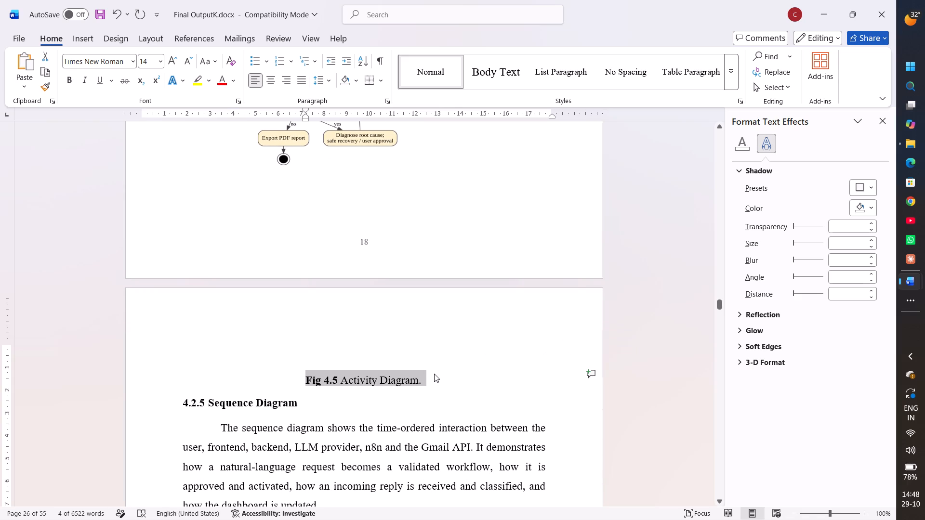
pyautogui.hotkey('ctrl', 'c')
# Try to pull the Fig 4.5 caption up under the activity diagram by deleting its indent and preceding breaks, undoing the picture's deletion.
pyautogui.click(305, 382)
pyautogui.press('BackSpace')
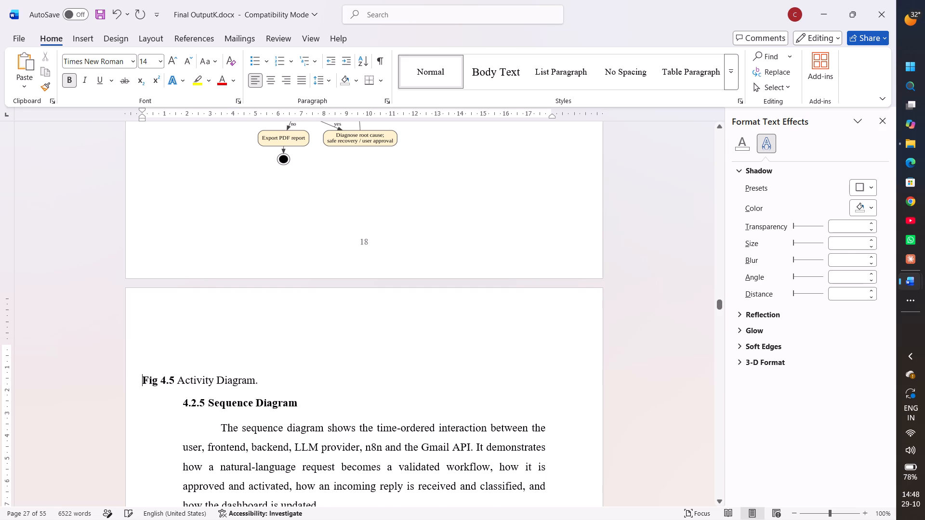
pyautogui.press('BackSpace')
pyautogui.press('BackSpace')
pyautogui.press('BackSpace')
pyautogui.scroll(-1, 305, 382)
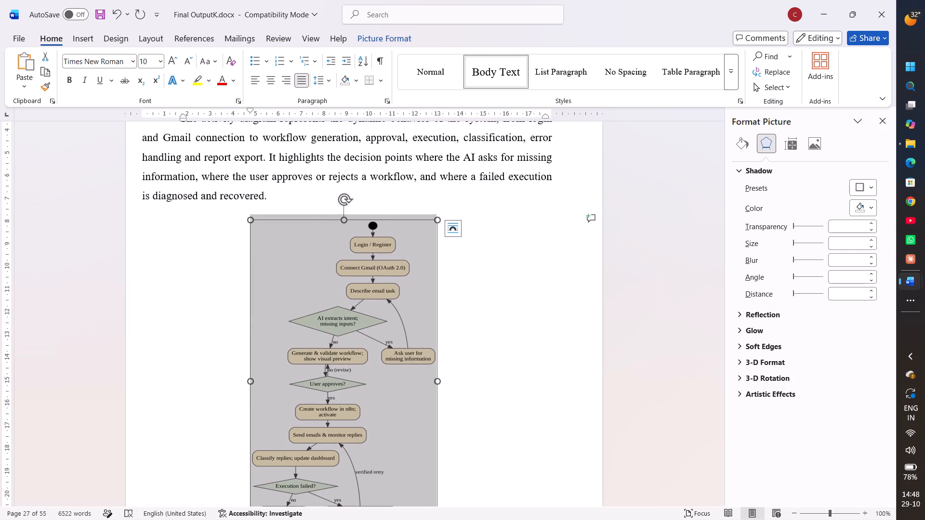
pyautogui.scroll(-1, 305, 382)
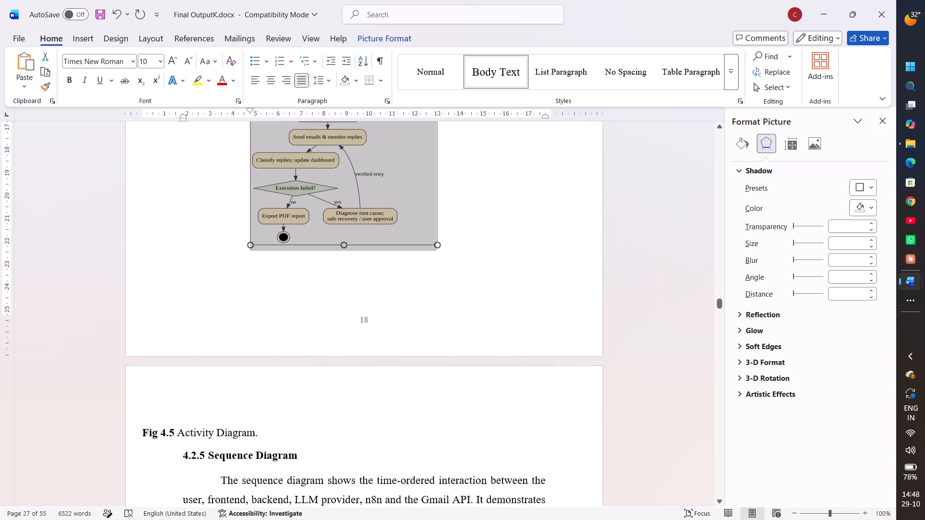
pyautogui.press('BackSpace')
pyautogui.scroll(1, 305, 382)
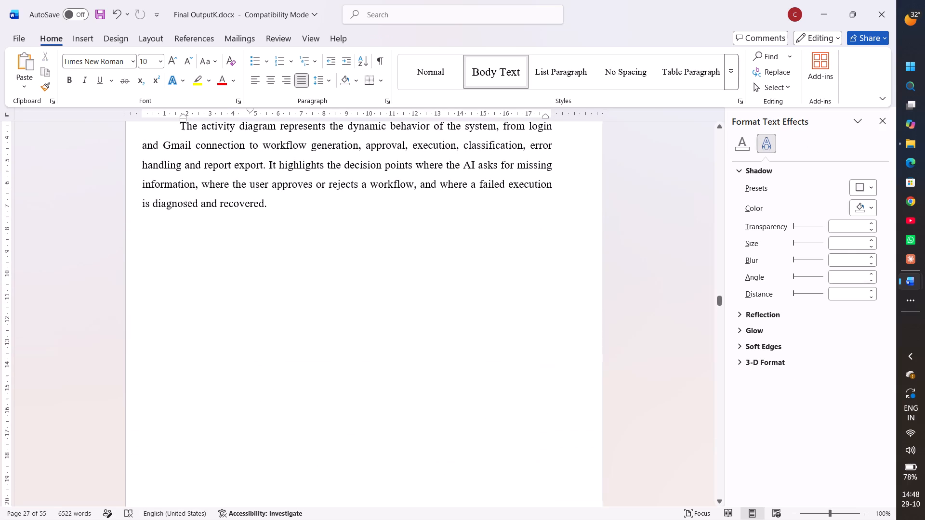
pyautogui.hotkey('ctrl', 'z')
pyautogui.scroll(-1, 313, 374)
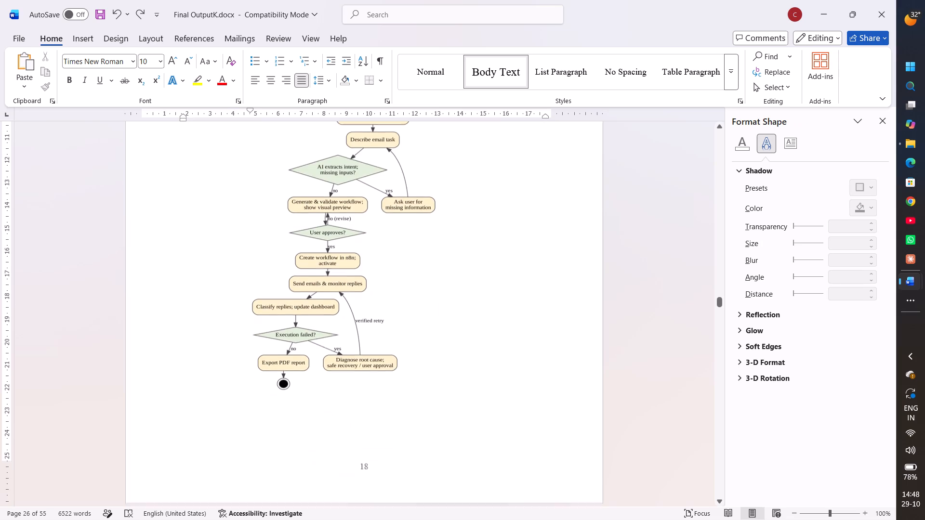
# Paste the "Fig 4.5 Activity Diagram." caption after the activity diagram picture and move it below with one blank line between.
pyautogui.scroll(-1, 313, 374)
pyautogui.click(397, 323)
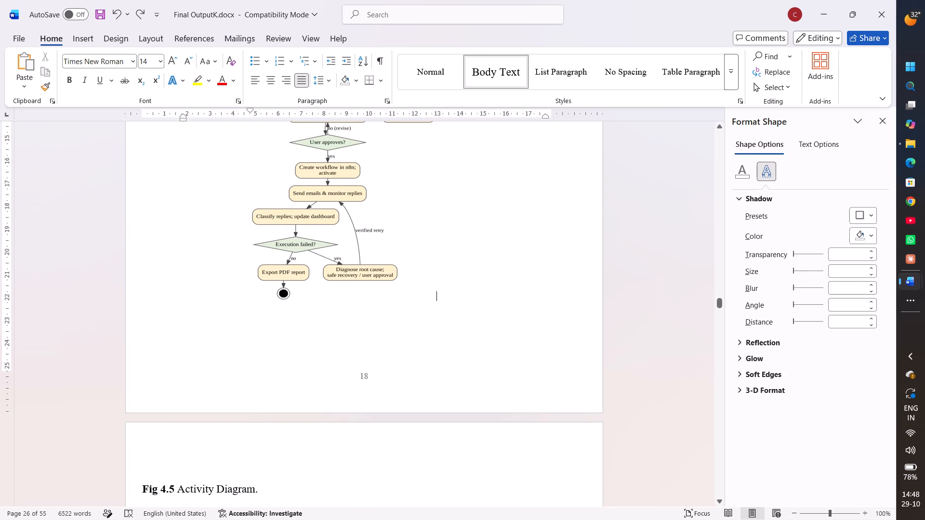
pyautogui.hotkey('ctrl', 'v')
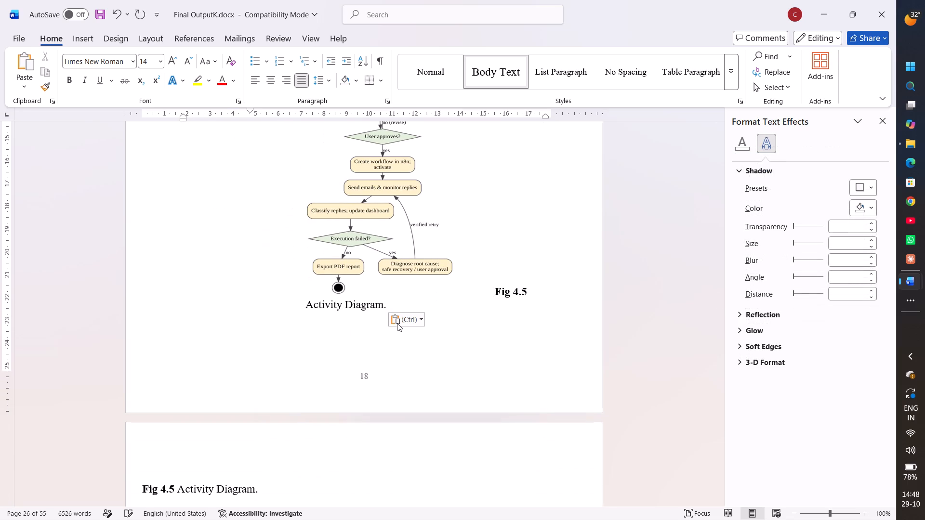
pyautogui.click(494, 292)
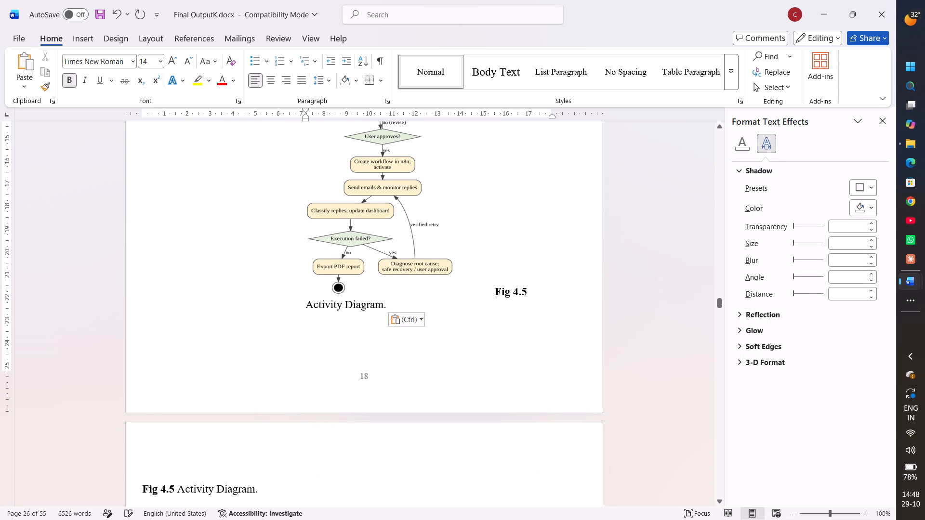
pyautogui.press('Return')
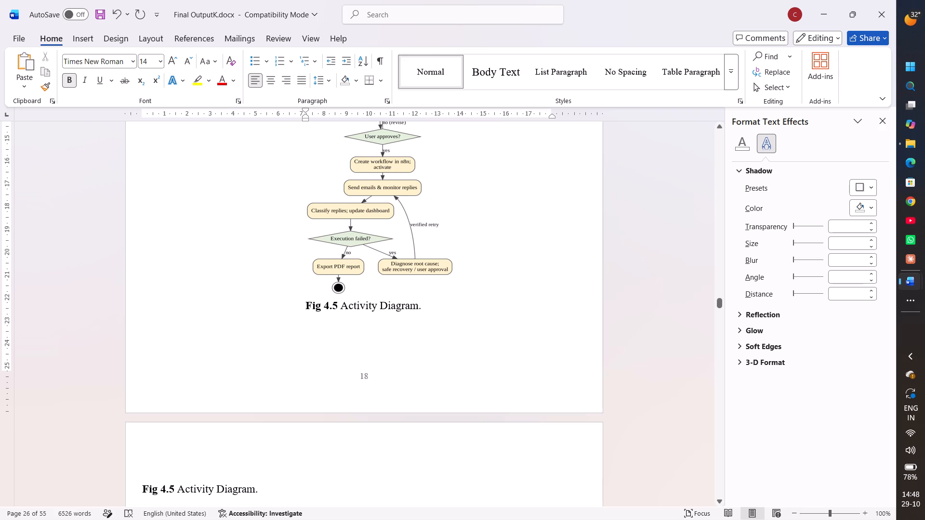
pyautogui.press('Return')
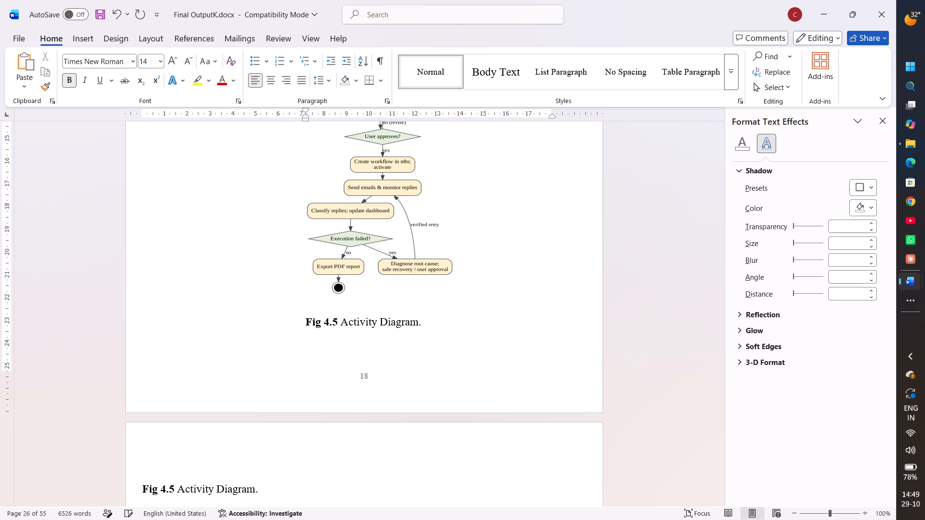
# Delete the duplicate "Fig 4.5 Activity Diagram." caption above the 4.2.5 Sequence Diagram heading.
pyautogui.scroll(-1, 366, 298)
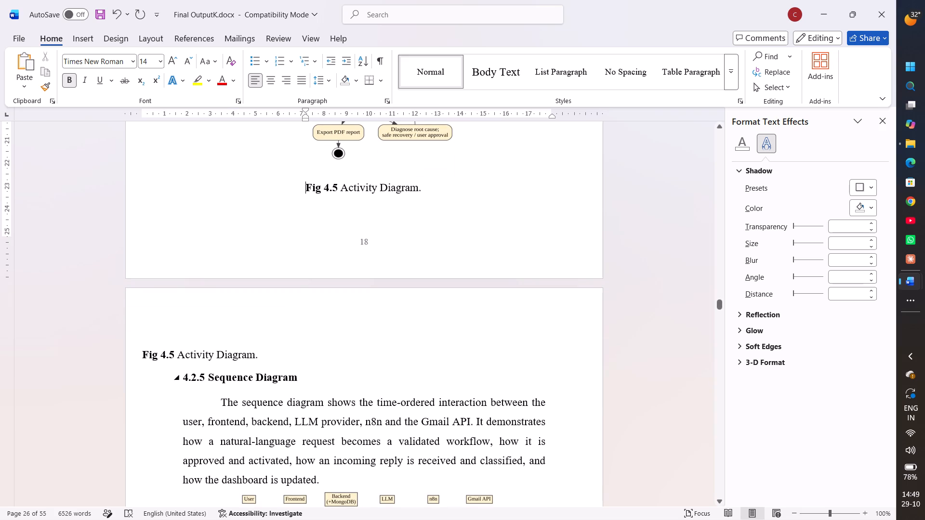
pyautogui.moveTo(257, 357); pyautogui.dragTo(134, 341)
pyautogui.press('BackSpace')
pyautogui.scroll(-1, 316, 357)
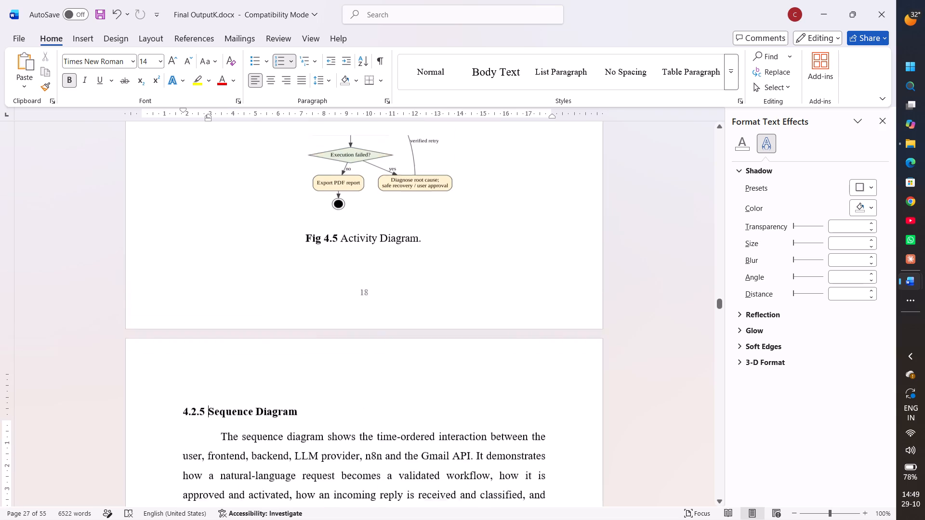
# Apply the white matte frame picture style with a thin grey shadowed edge to the activity diagram.
pyautogui.scroll(-1, 316, 357)
pyautogui.scroll(1, 316, 357)
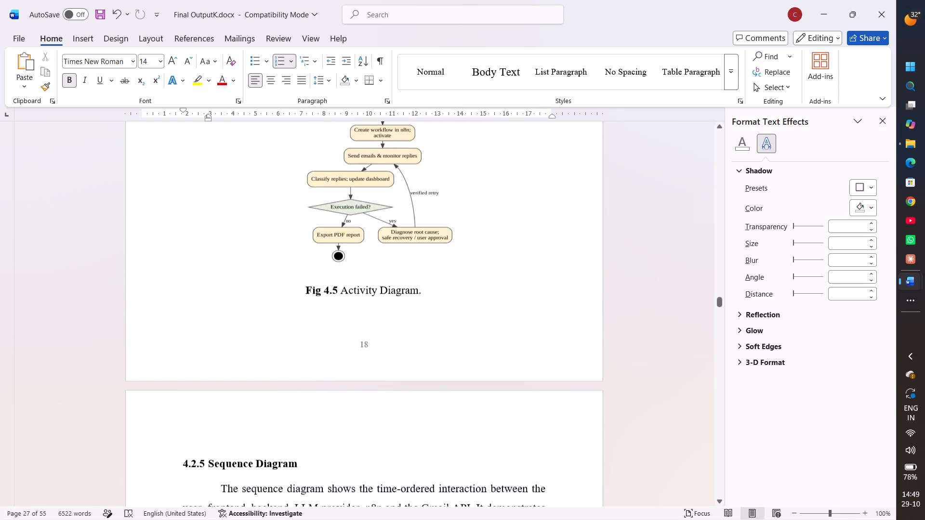
pyautogui.scroll(1, 316, 357)
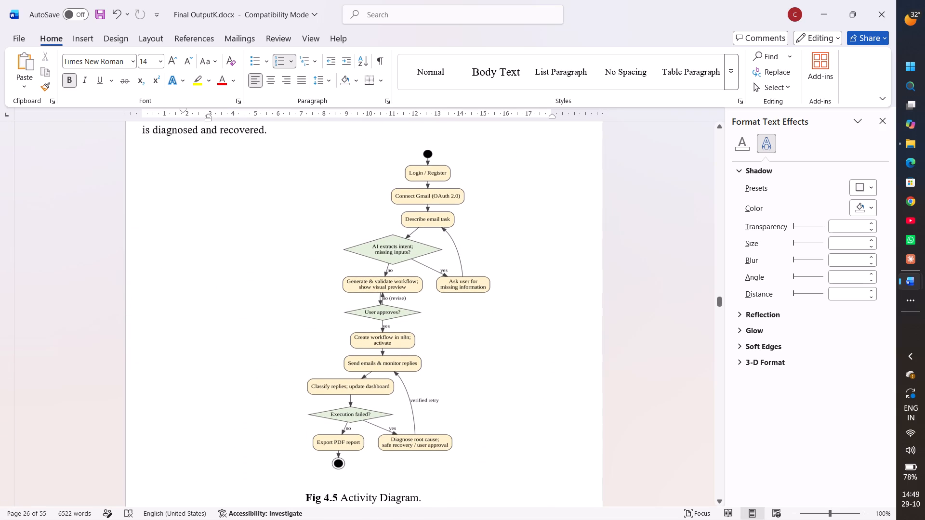
pyautogui.click(399, 250)
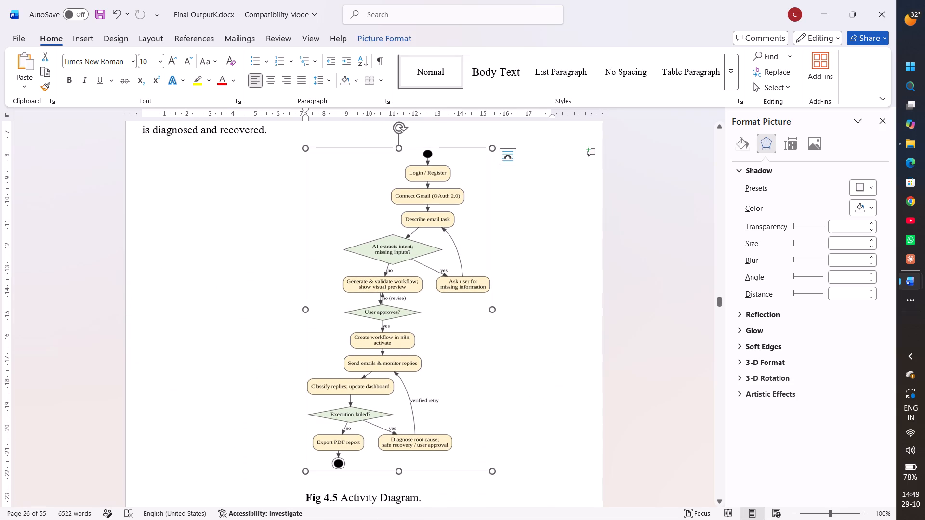
pyautogui.moveTo(325, 188); pyautogui.dragTo(362, 207)
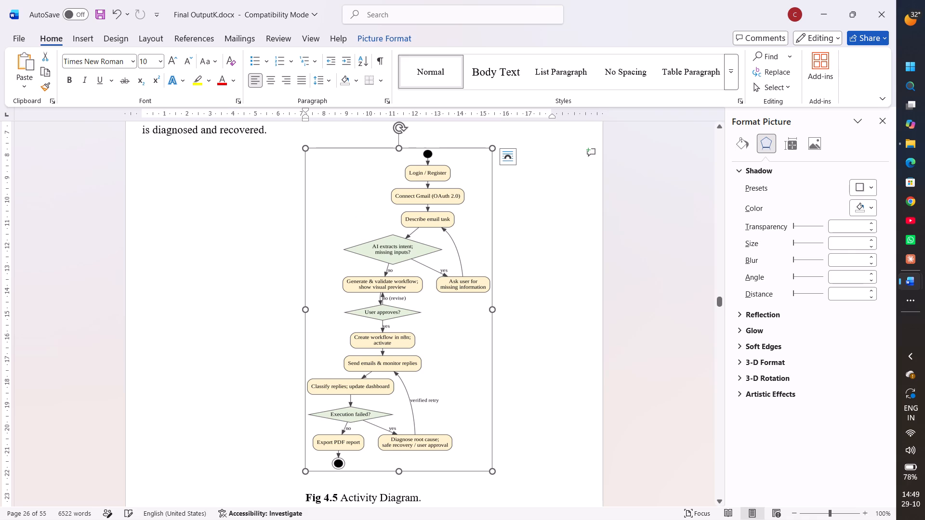
pyautogui.click(362, 207)
pyautogui.click(512, 158)
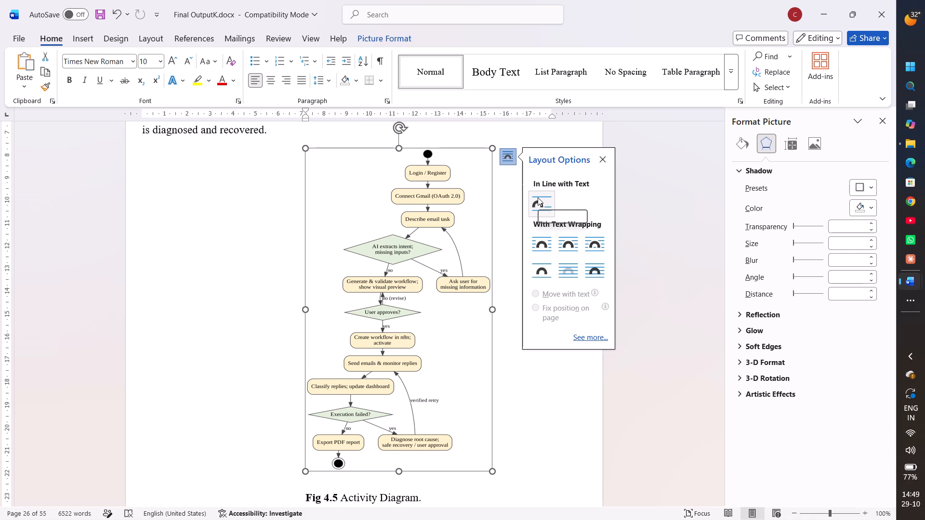
pyautogui.rightClick(437, 200)
pyautogui.rightClick(437, 200)
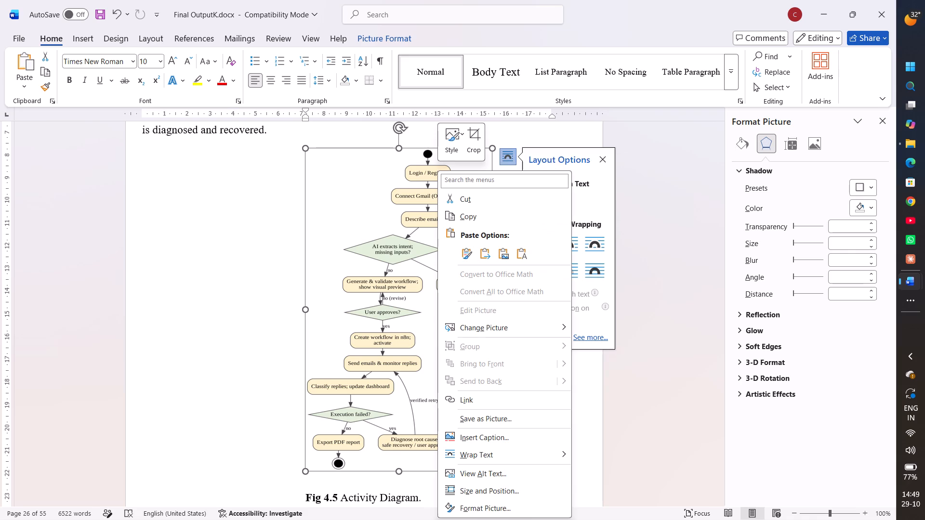
pyautogui.click(458, 139)
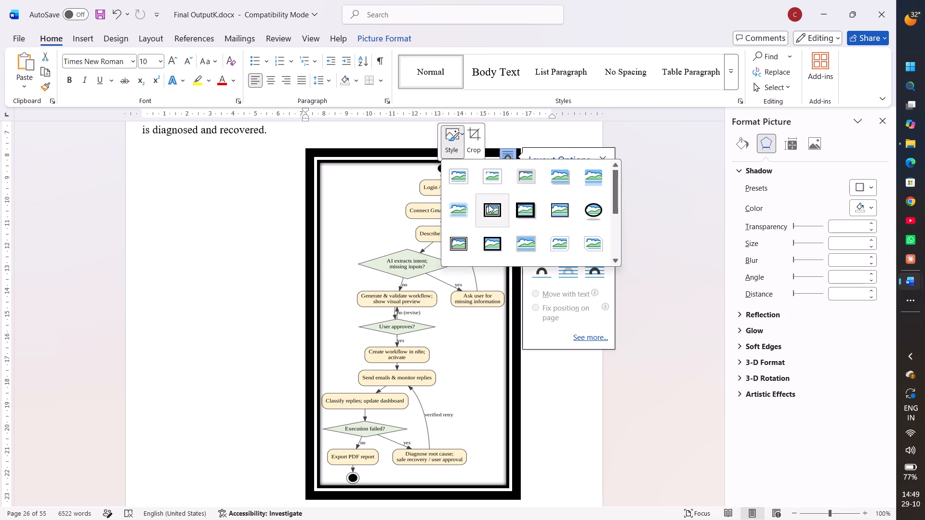
pyautogui.click(492, 179)
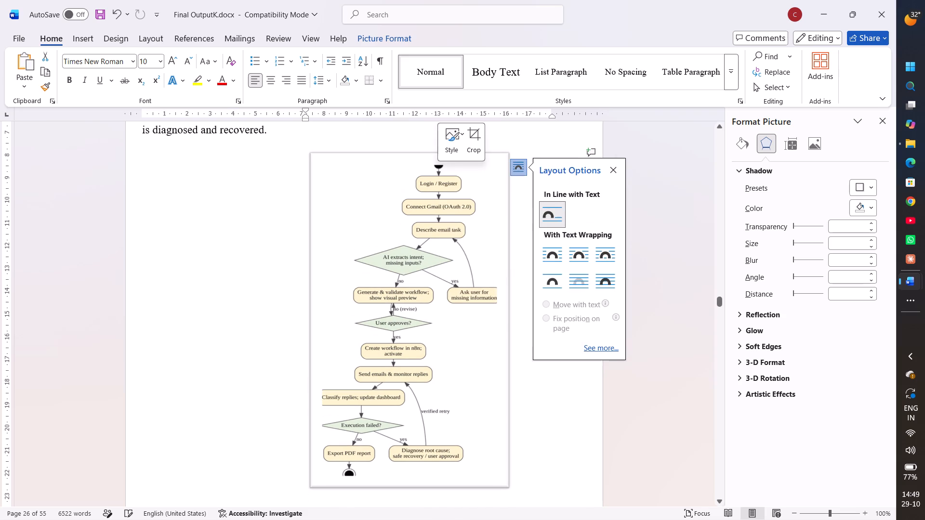
pyautogui.click(619, 377)
# Replace the activity diagram picture's indent with leading spaces so its frame starts at about the 5.3 cm ruler mark.
pyautogui.scroll(-1, 619, 377)
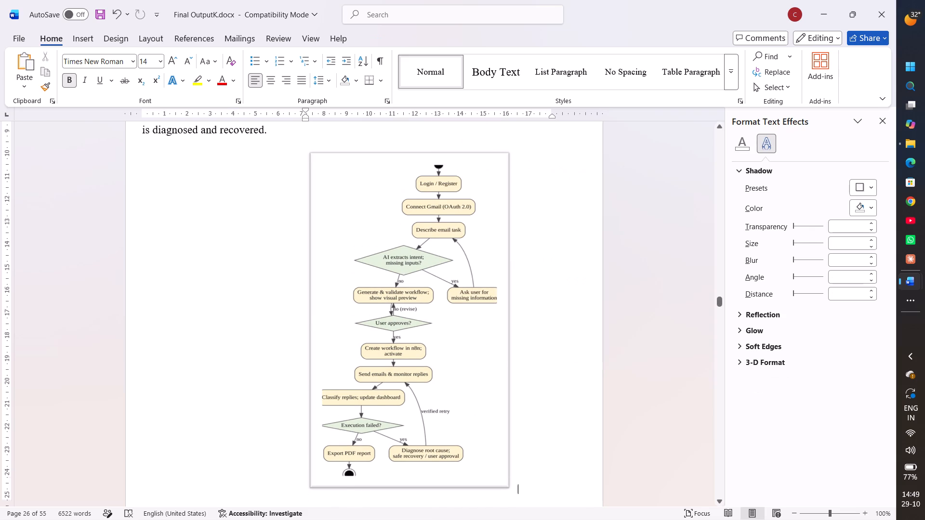
pyautogui.scroll(-1, 619, 377)
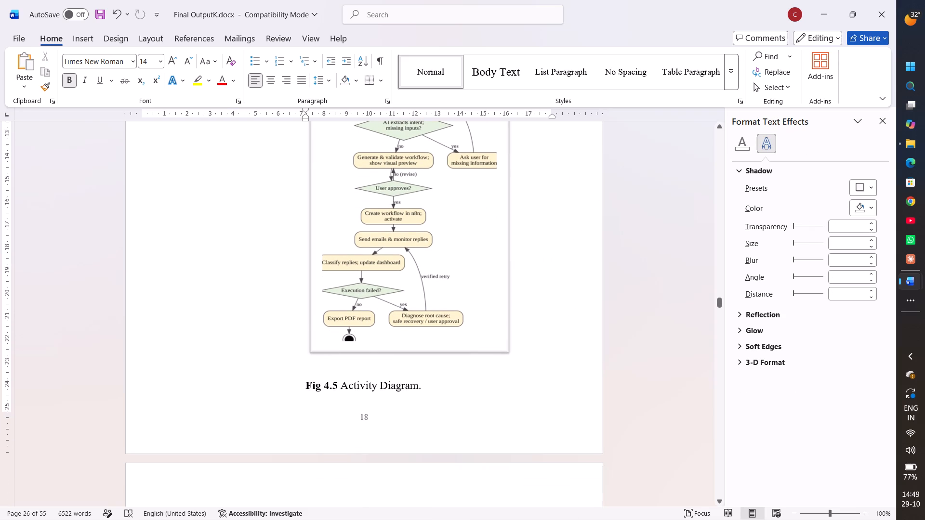
pyautogui.click(301, 356)
pyautogui.press('BackSpace')
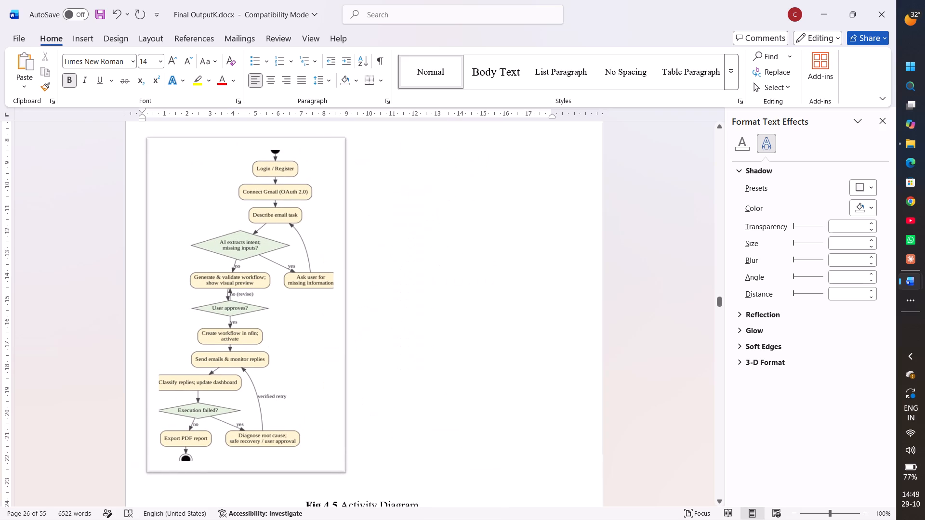
pyautogui.press('space')
pyautogui.press('space')
pyautogui.press('space')
pyautogui.press('space')
pyautogui.press('space')
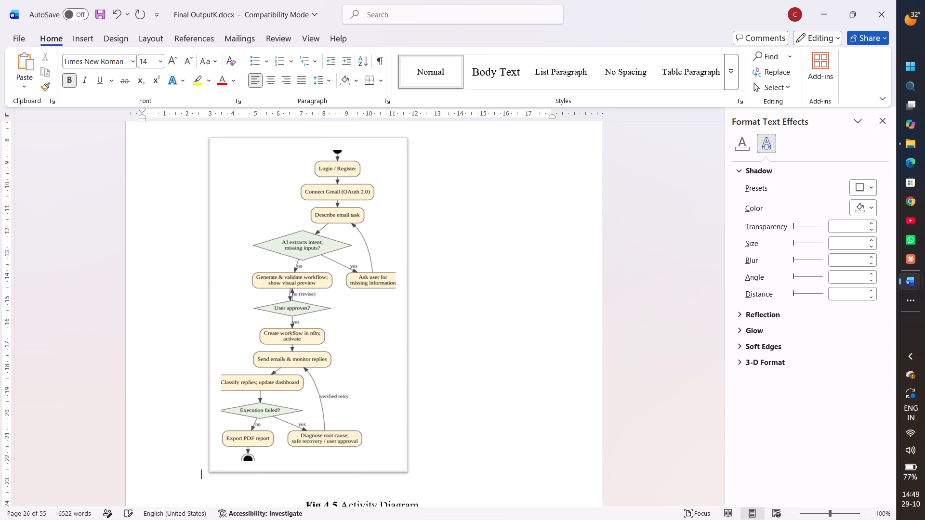
pyautogui.press('space')
pyautogui.press('space')
pyautogui.press('space')
pyautogui.press('space')
pyautogui.press('space')
pyautogui.press('space')
pyautogui.press('space')
pyautogui.press('space')
pyautogui.press('space')
pyautogui.press('space')
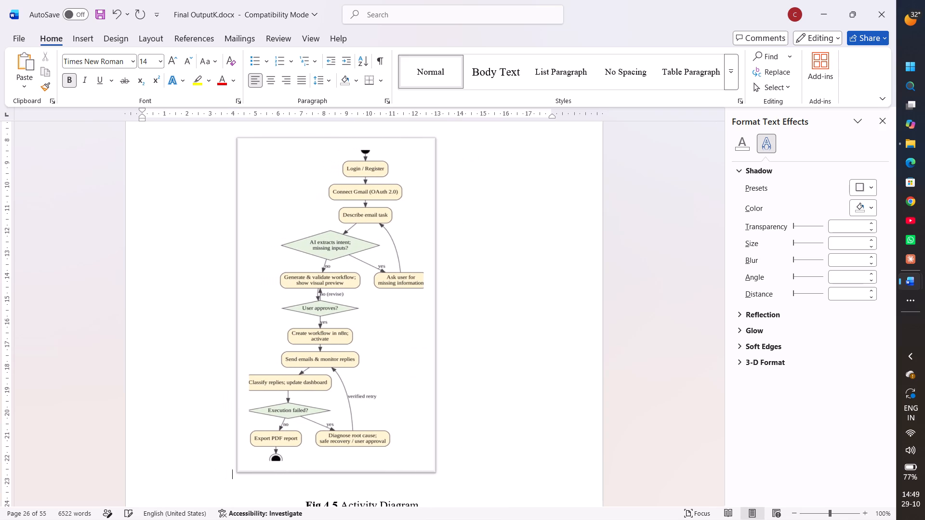
pyautogui.press('space')
pyautogui.press('space')
pyautogui.press('space')
pyautogui.press('space')
pyautogui.press('space')
pyautogui.press('space')
pyautogui.press('space')
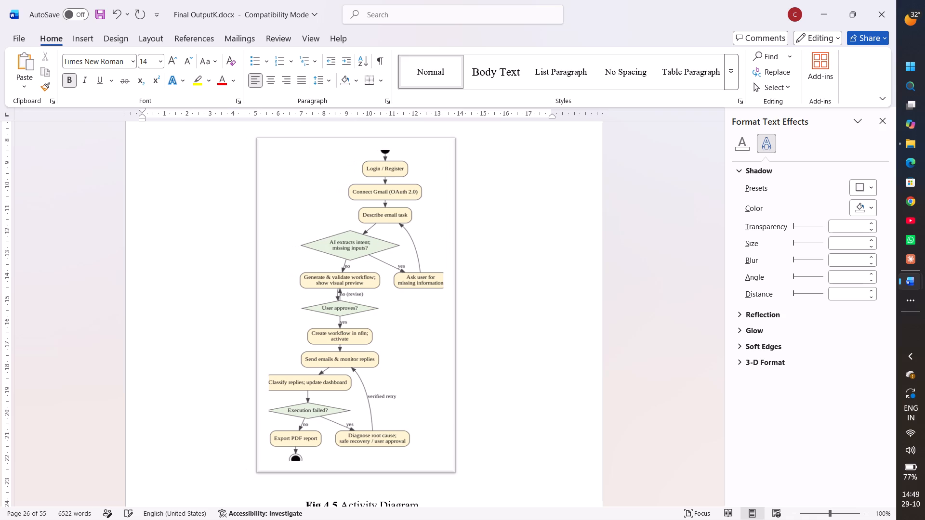
pyautogui.press('space')
pyautogui.press('space')
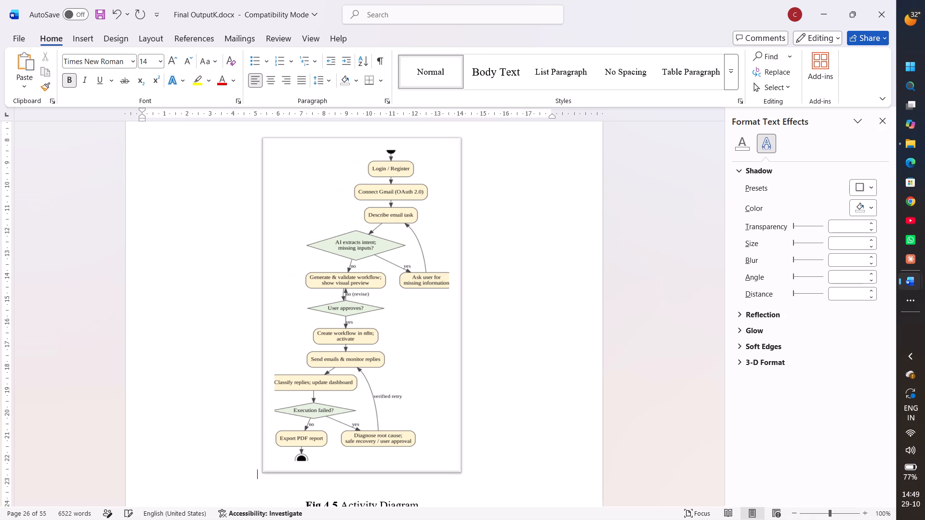
# Insert five line breaks before the "Fig 4.6 Sequence Diagram." caption to lower it beneath the diagram.
pyautogui.scroll(-1, 301, 356)
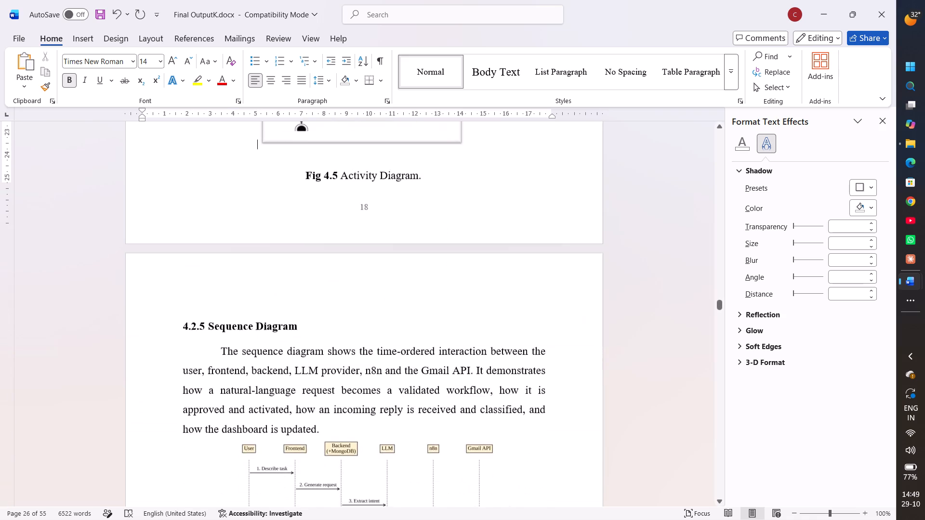
pyautogui.scroll(-2, 301, 356)
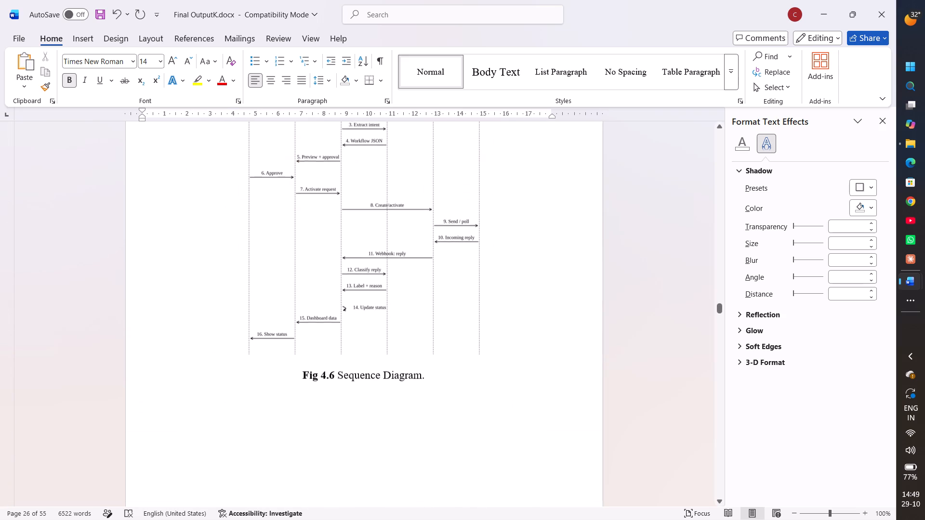
pyautogui.scroll(-1, 301, 356)
pyautogui.click(299, 372)
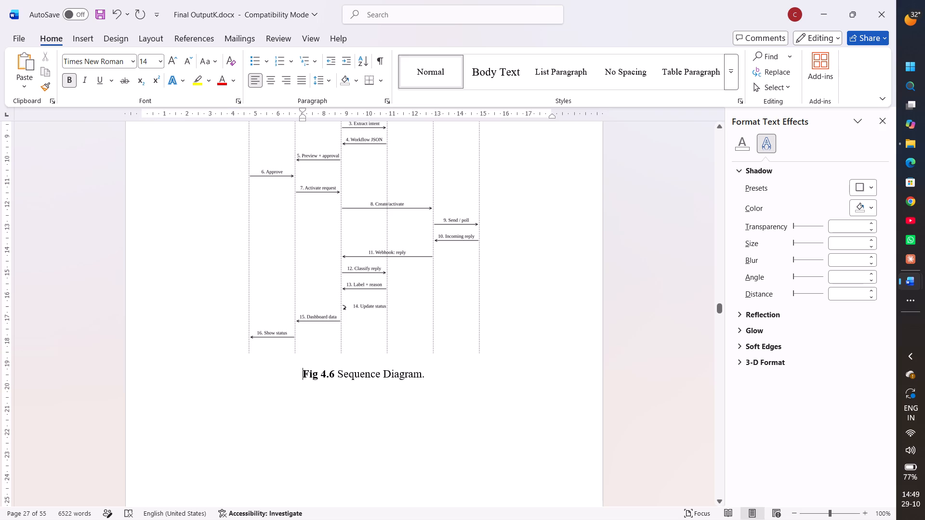
pyautogui.press('Return')
pyautogui.press('Return')
pyautogui.press('Return')
pyautogui.press('Return')
pyautogui.press('Return')
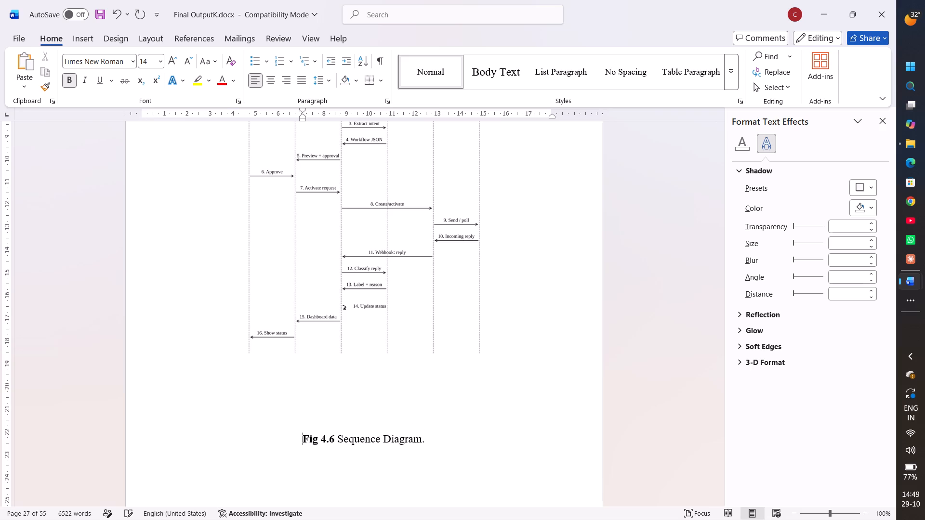
# Insert a blank line between the 4.2.5 description paragraph and the sequence diagram picture.
pyautogui.scroll(-1, 299, 372)
pyautogui.scroll(1, 335, 331)
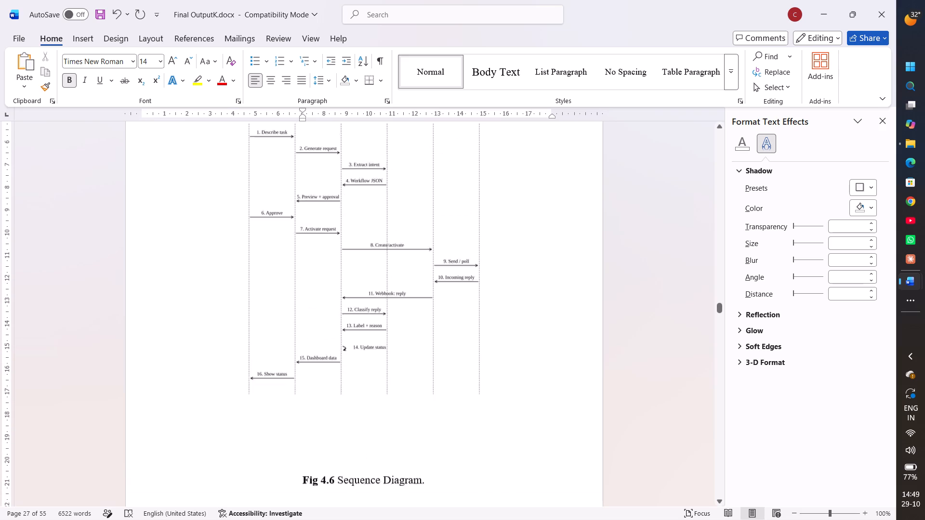
pyautogui.scroll(1, 335, 331)
pyautogui.click(335, 331)
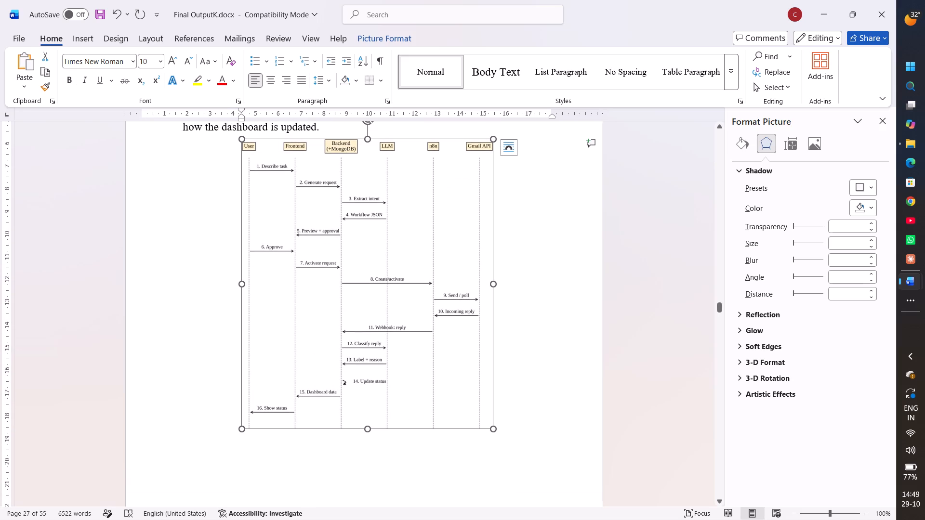
pyautogui.click(320, 129)
pyautogui.press('Return')
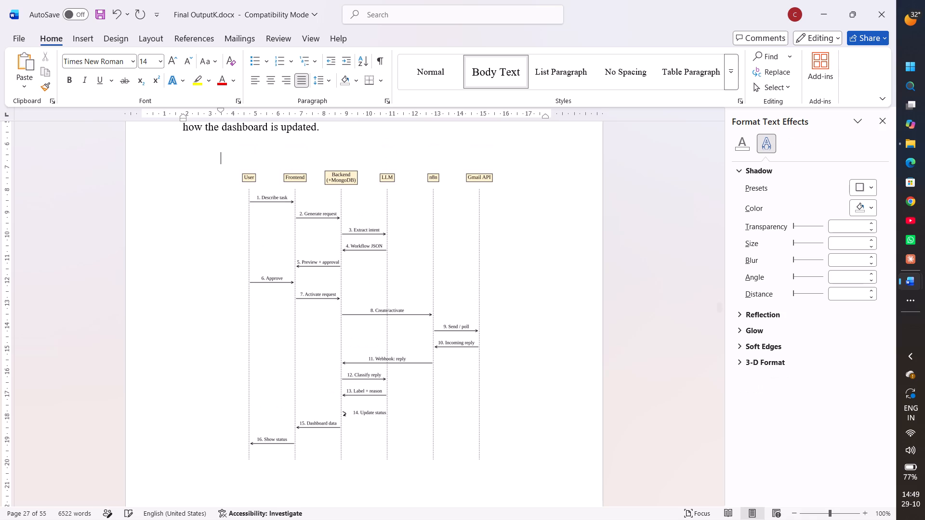
# Insert one more blank line above the sequence diagram picture.
pyautogui.press('Return')
# Remove two of the line breaks above the "Fig 4.6 Sequence Diagram." caption to raise it.
pyautogui.scroll(-1, 320, 129)
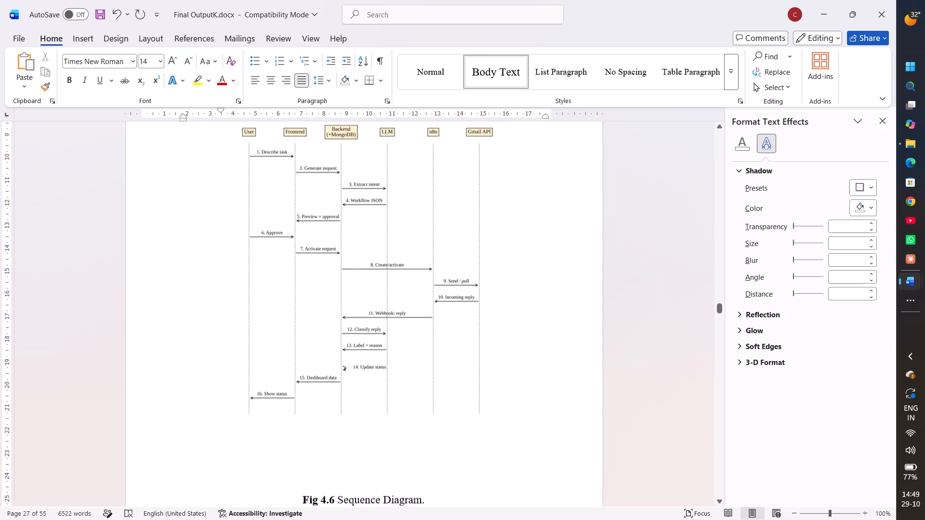
pyautogui.scroll(-3, 320, 129)
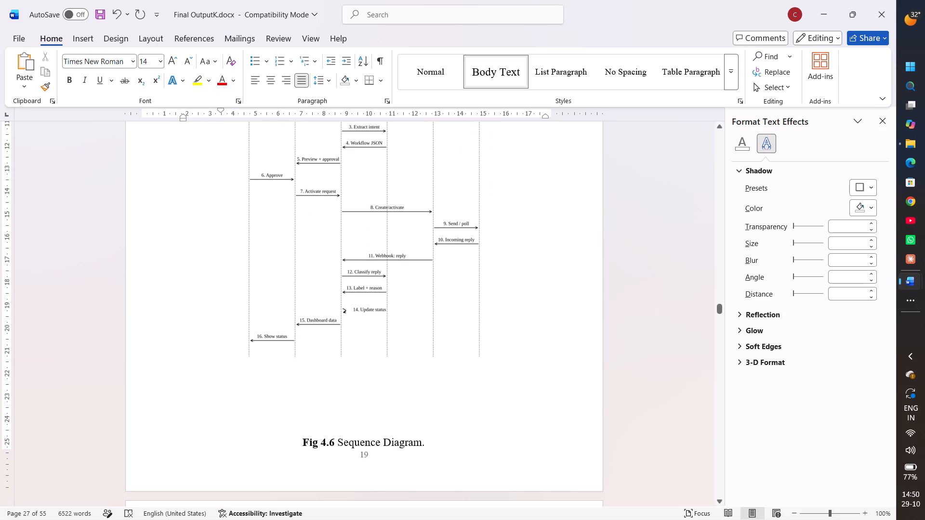
pyautogui.scroll(-1, 320, 129)
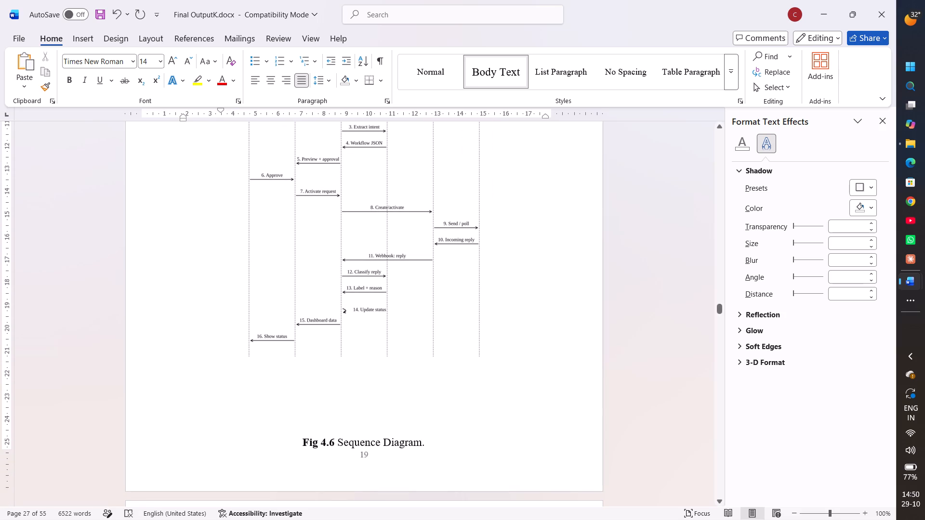
pyautogui.click(298, 445)
pyautogui.press('BackSpace')
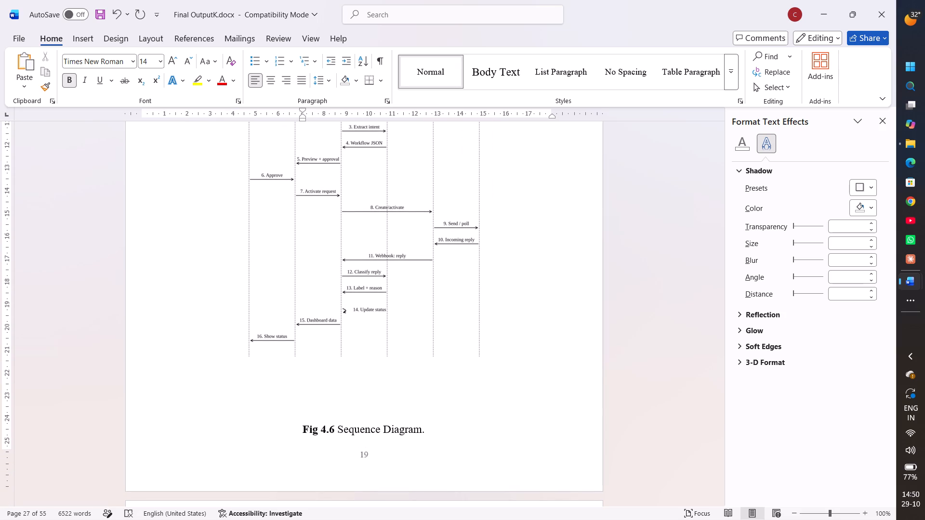
pyautogui.press('BackSpace')
# Review the start of Chapter 5 and the preceding diagram pages back to the Work Flow Diagram, checking picture frames and caption spacing.
pyautogui.scroll(1, 298, 445)
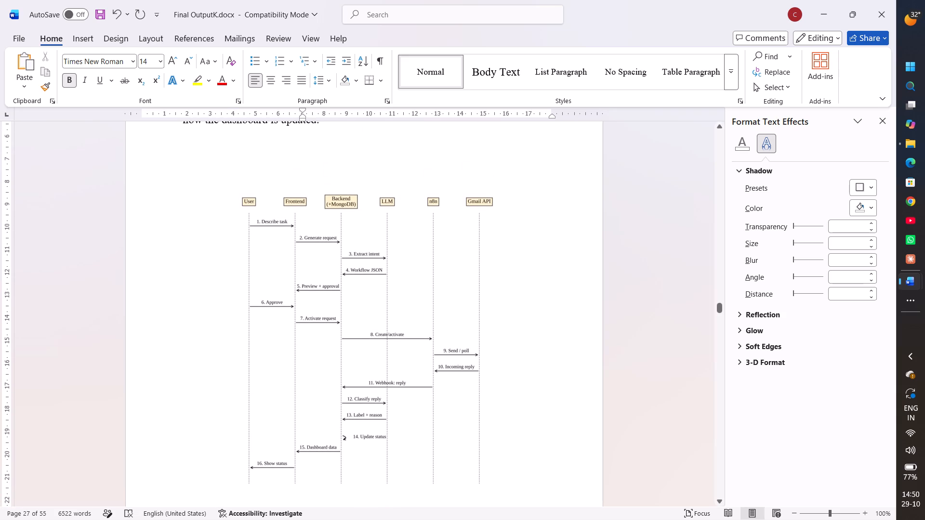
pyautogui.scroll(-5, 352, 328)
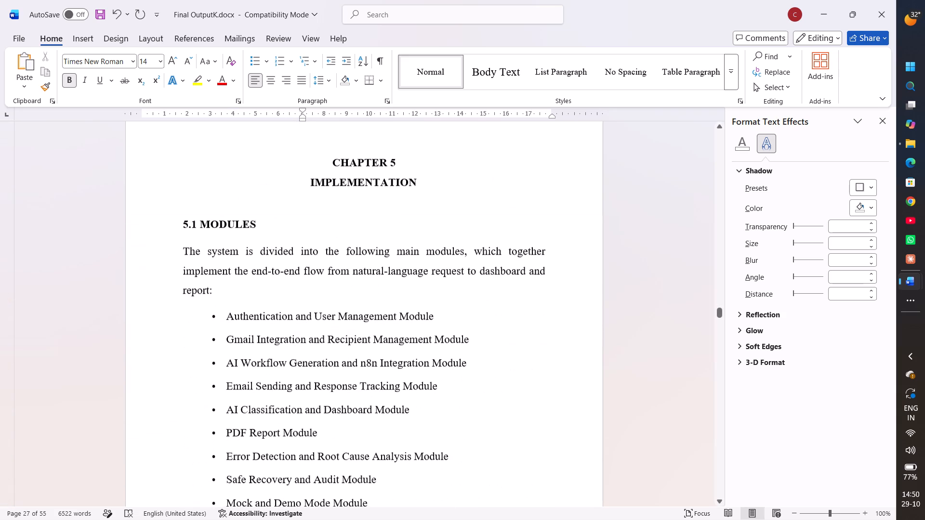
pyautogui.scroll(-2, 352, 328)
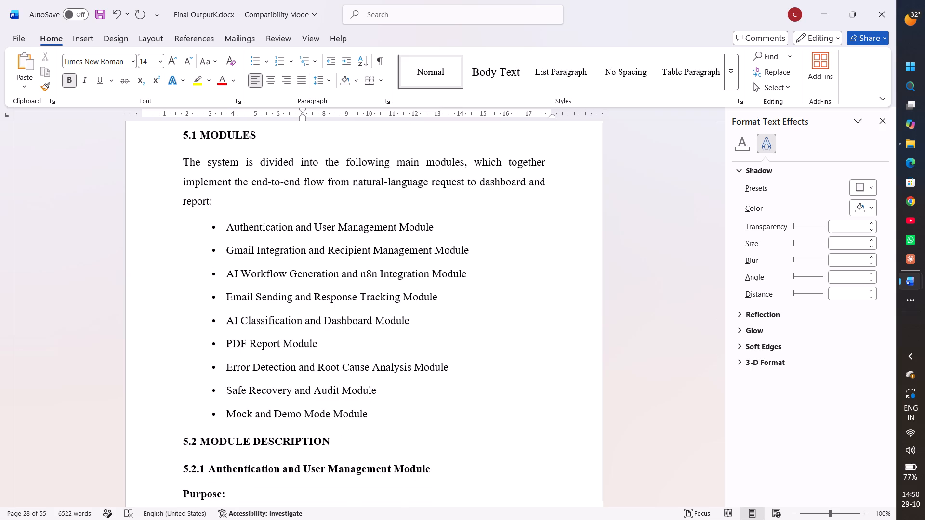
pyautogui.scroll(2, 352, 328)
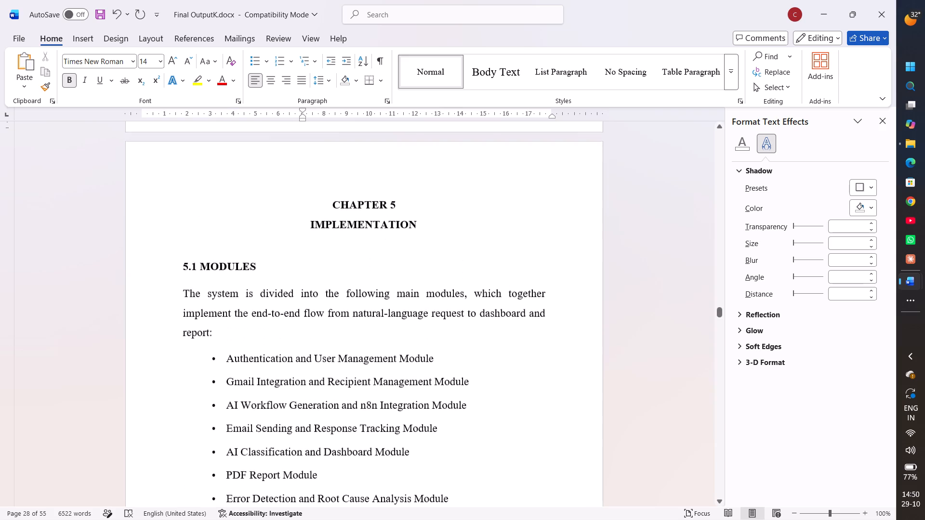
pyautogui.scroll(4, 352, 328)
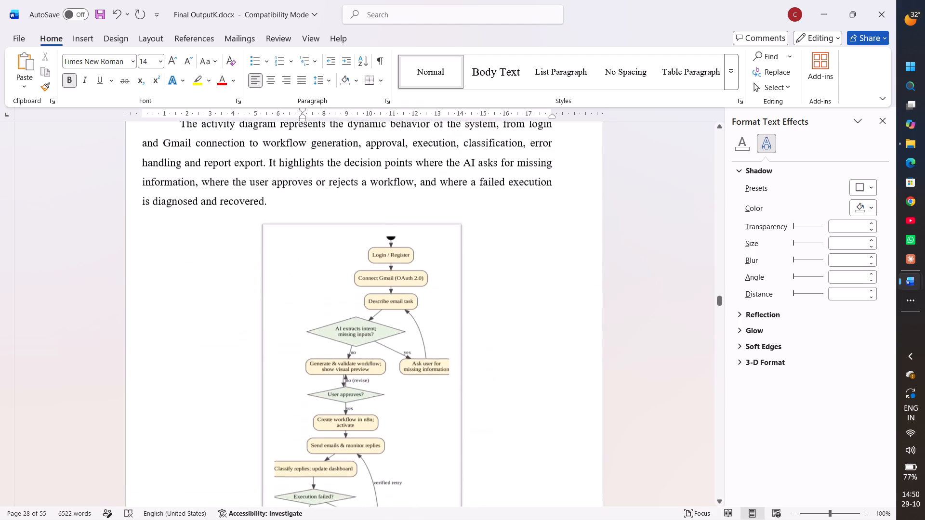
pyautogui.scroll(4, 352, 328)
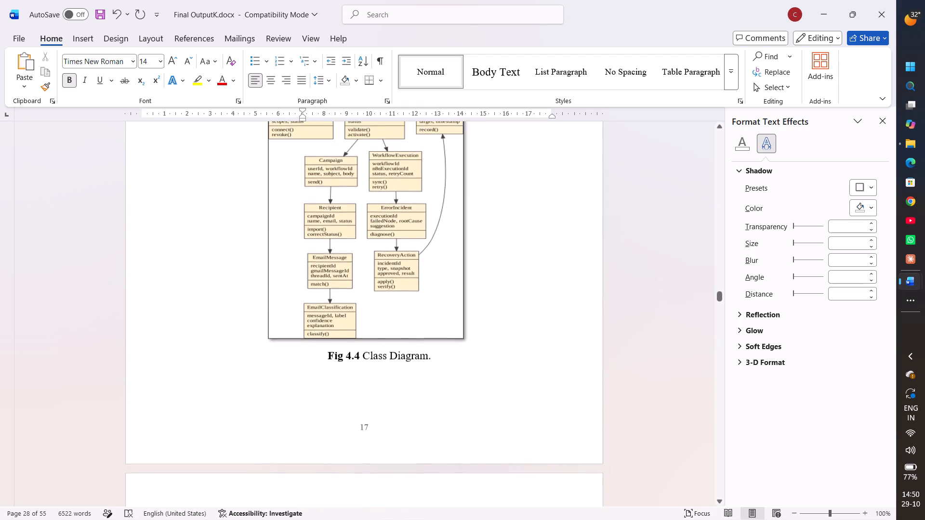
pyautogui.scroll(6, 352, 328)
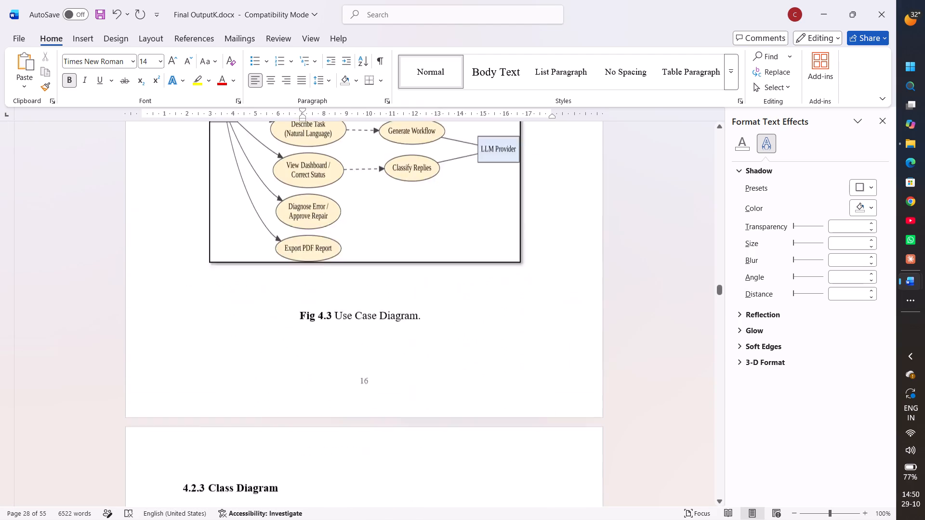
pyautogui.scroll(3, 352, 328)
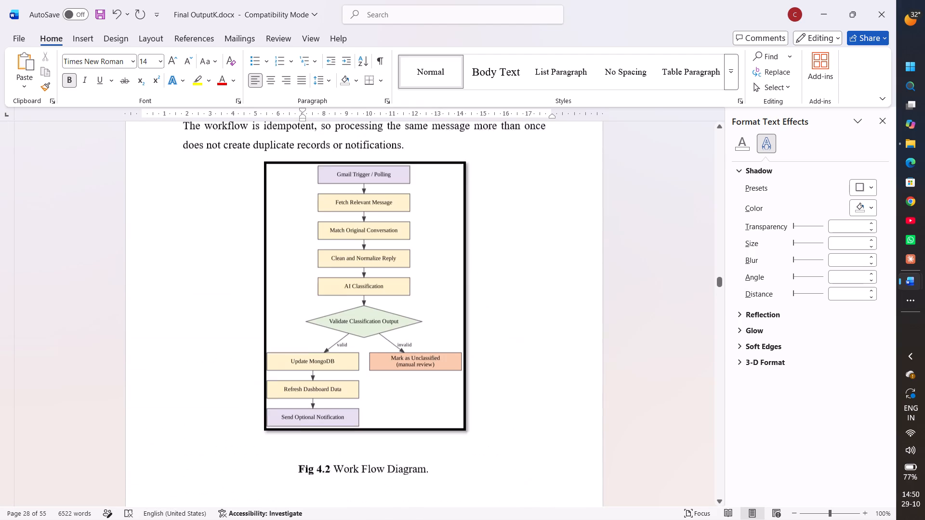
# Apply the white matte frame picture style with a thin grey shadowed edge to the Work Flow diagram.
pyautogui.scroll(1, 352, 328)
pyautogui.click(370, 314)
pyautogui.rightClick(370, 314)
pyautogui.rightClick(370, 314)
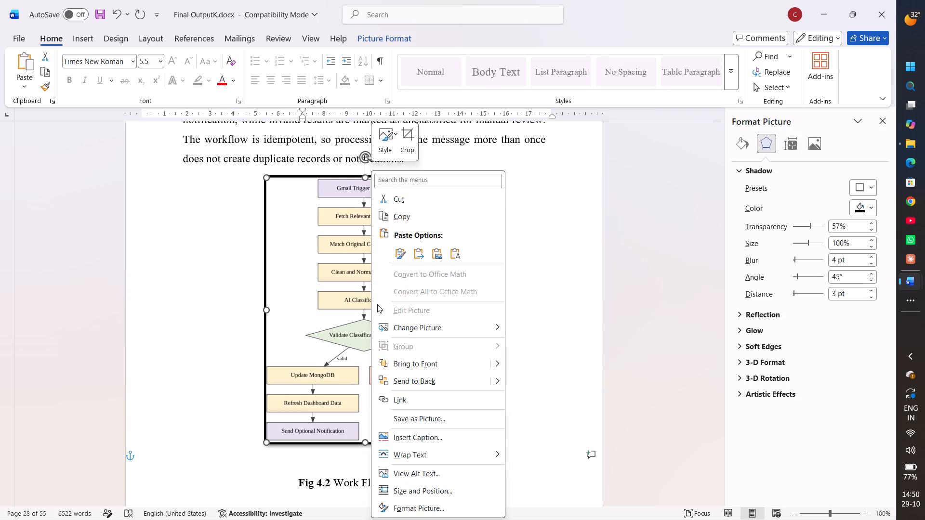
pyautogui.click(393, 139)
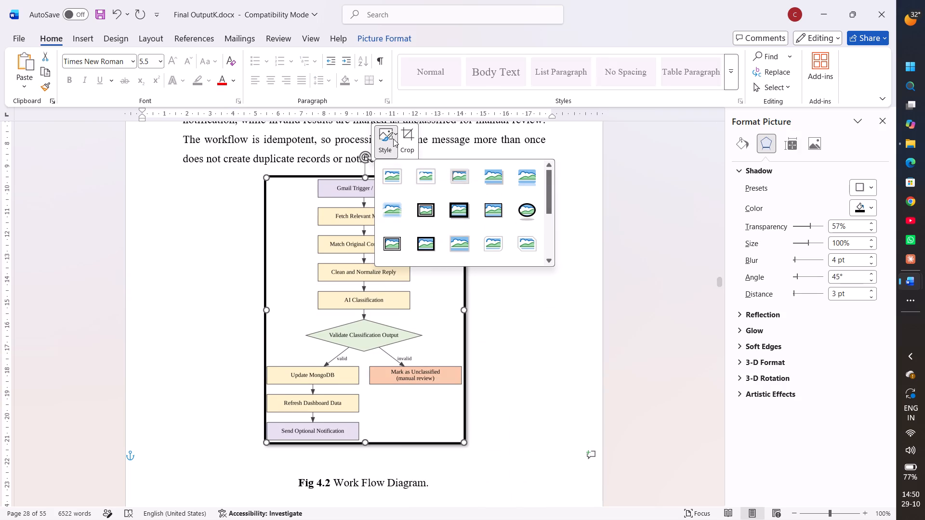
pyautogui.click(416, 177)
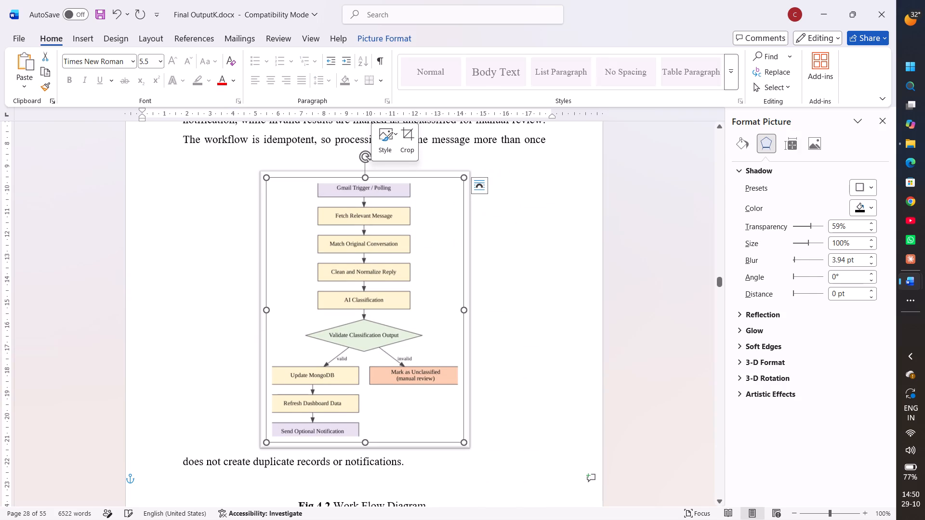
pyautogui.click(485, 229)
# Copy the displaced line "does not create duplicate records or notifications." beneath the Work Flow diagram.
pyautogui.scroll(-2, 485, 229)
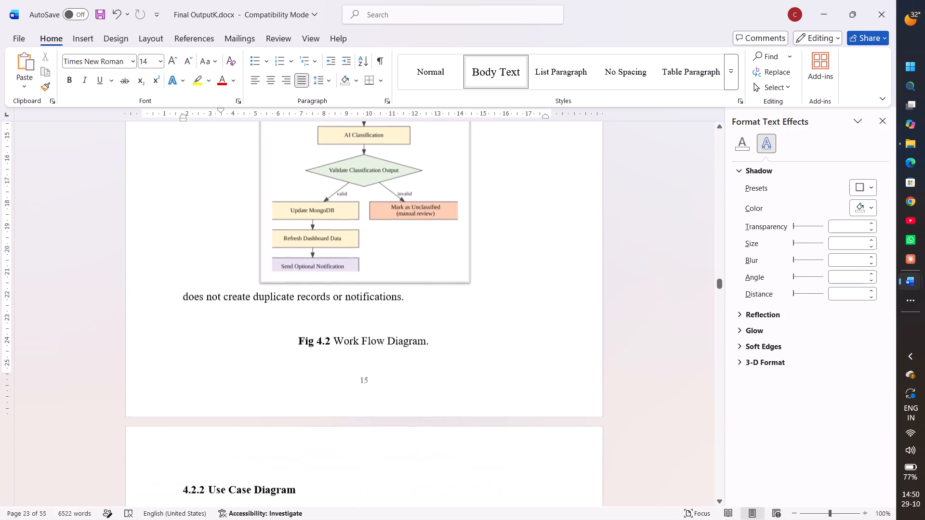
pyautogui.scroll(-1, 485, 229)
pyautogui.scroll(3, 485, 229)
pyautogui.scroll(-1, 485, 229)
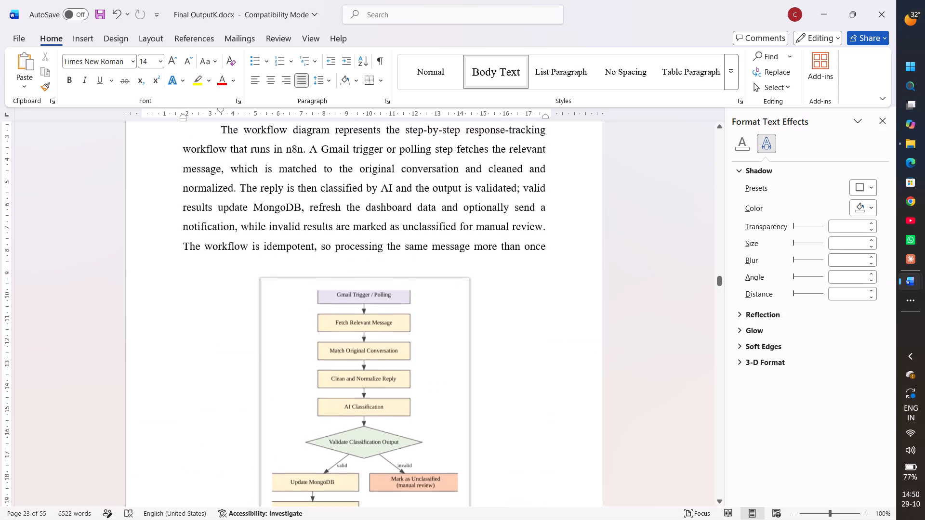
pyautogui.scroll(-1, 485, 229)
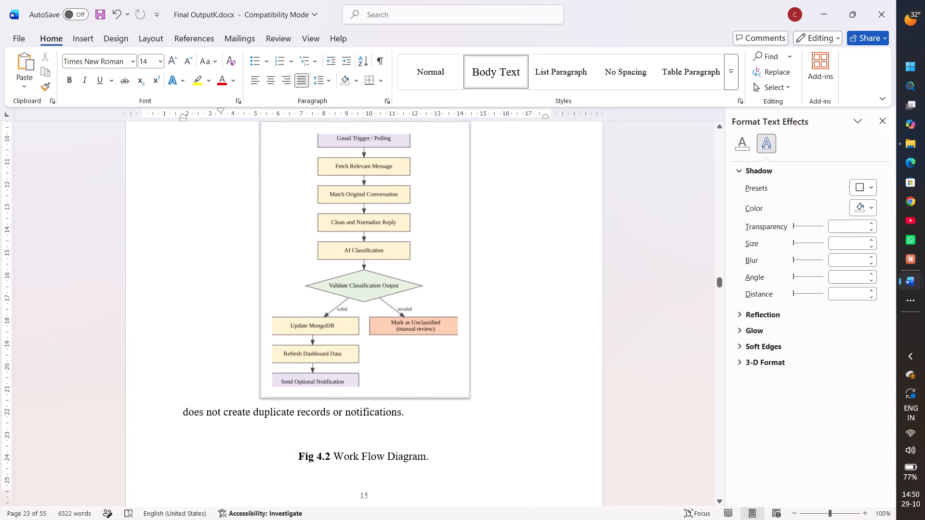
pyautogui.moveTo(182, 414); pyautogui.dragTo(423, 410)
pyautogui.hotkey('ctrl', 'c')
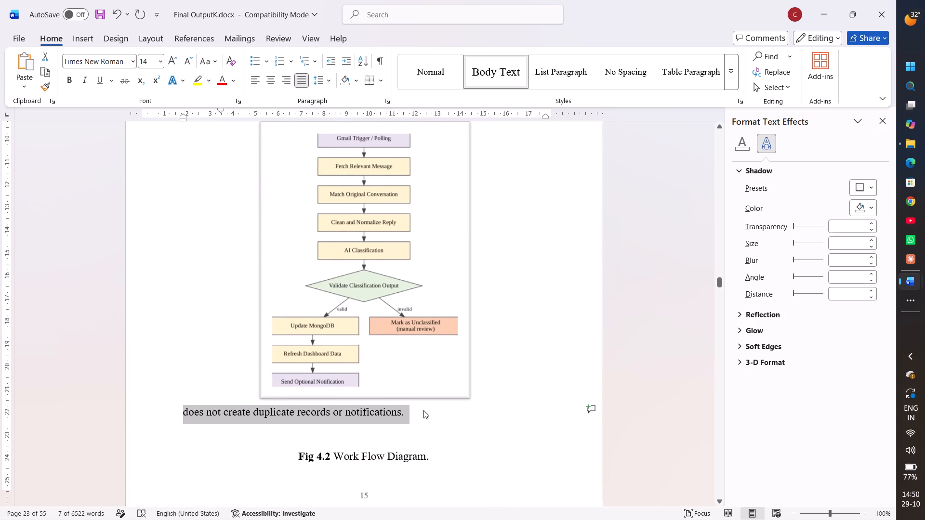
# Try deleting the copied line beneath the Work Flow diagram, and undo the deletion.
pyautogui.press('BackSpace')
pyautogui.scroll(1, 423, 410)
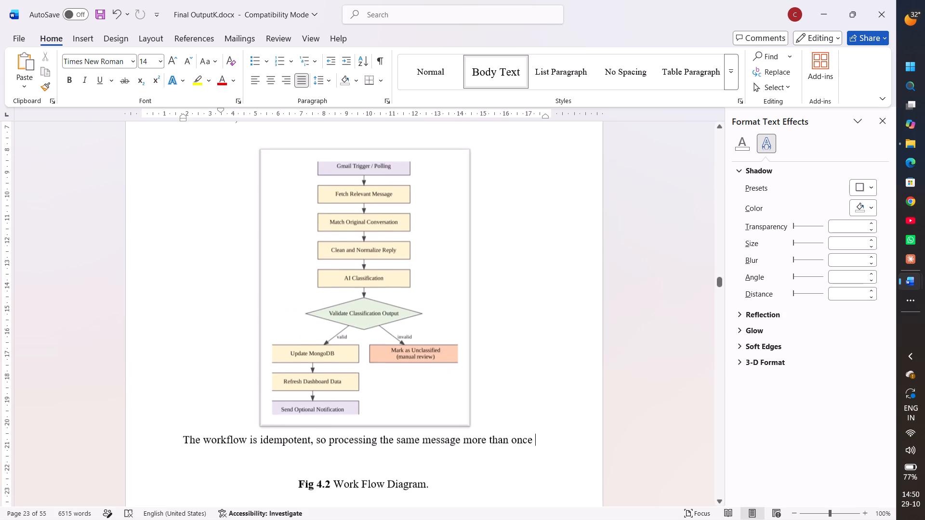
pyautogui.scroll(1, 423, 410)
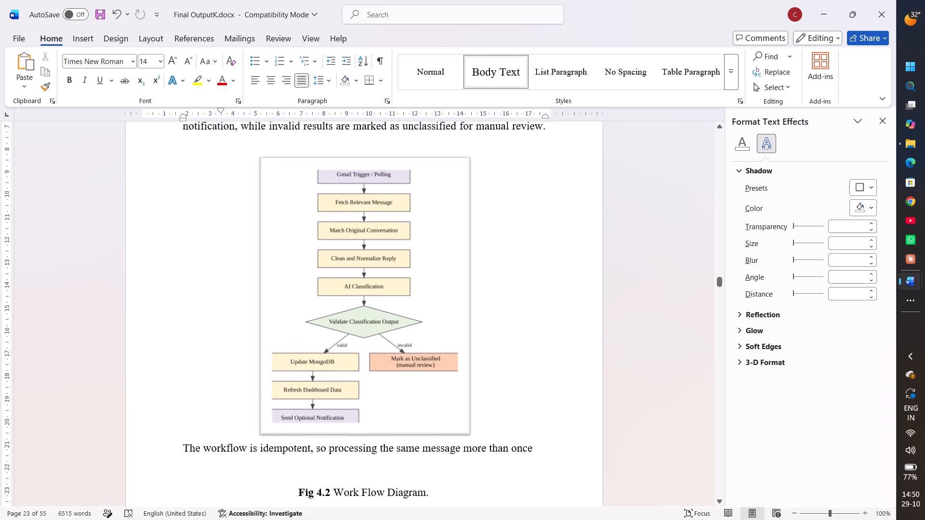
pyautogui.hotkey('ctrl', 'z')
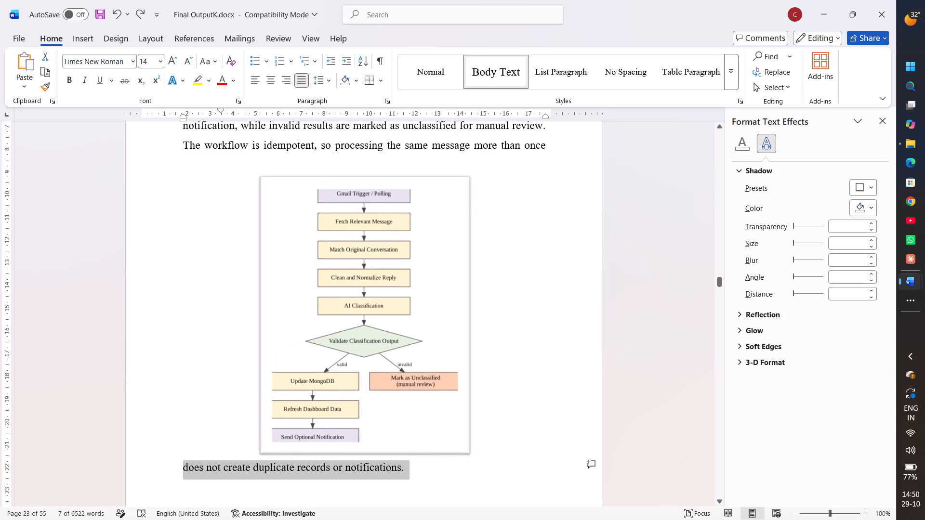
# Insert two paragraph breaks after "more than once" in the 4.2.1 description.
pyautogui.click(549, 146)
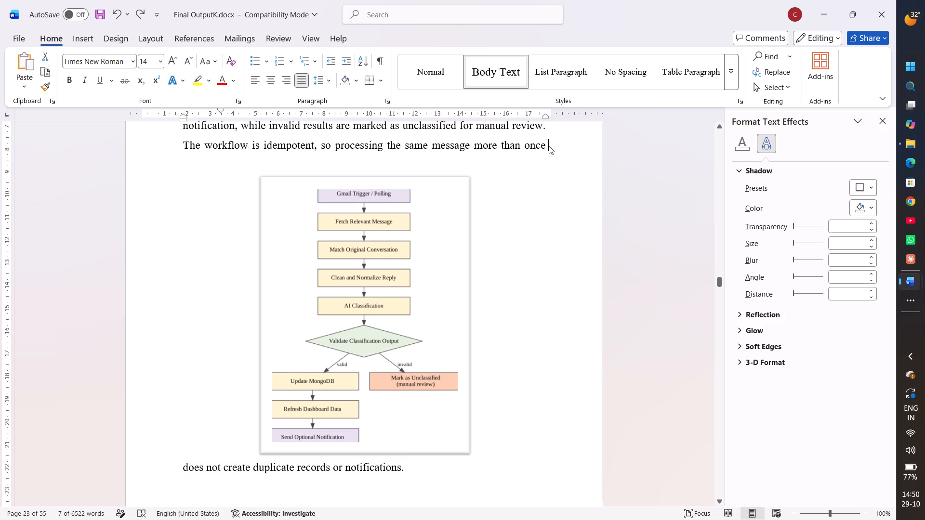
pyautogui.press('Return')
pyautogui.press('Return')
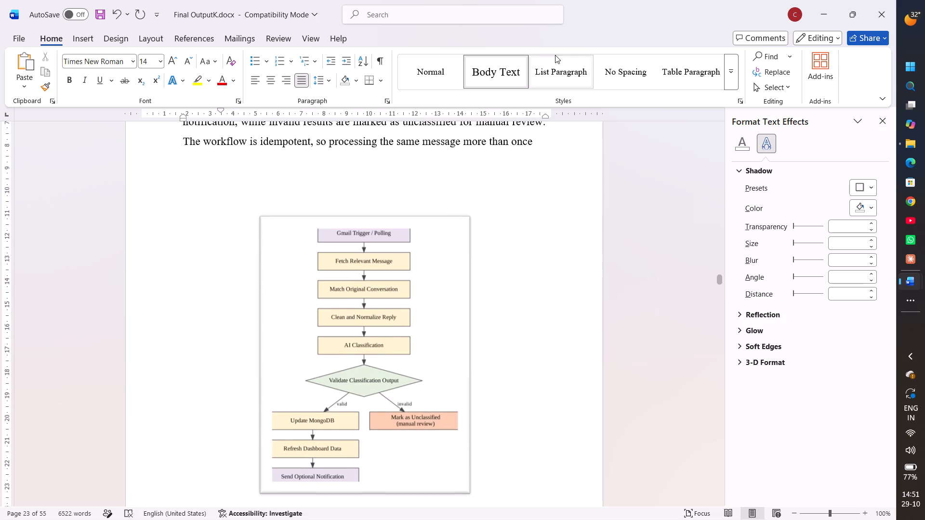
# Delete the "does not create duplicate records or notifications." line beneath the Work Flow diagram.
pyautogui.hscroll(-1, 539, 73)
pyautogui.scroll(-1, 416, 189)
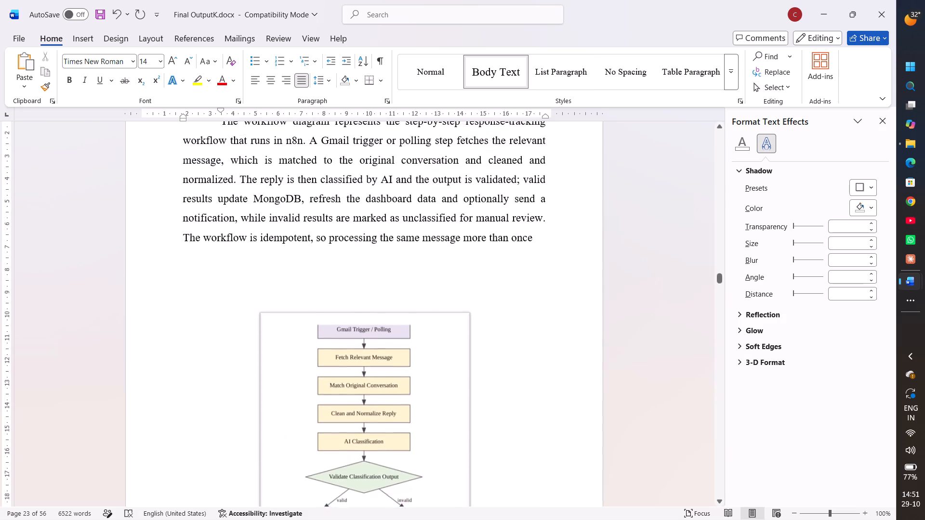
pyautogui.scroll(-1, 416, 189)
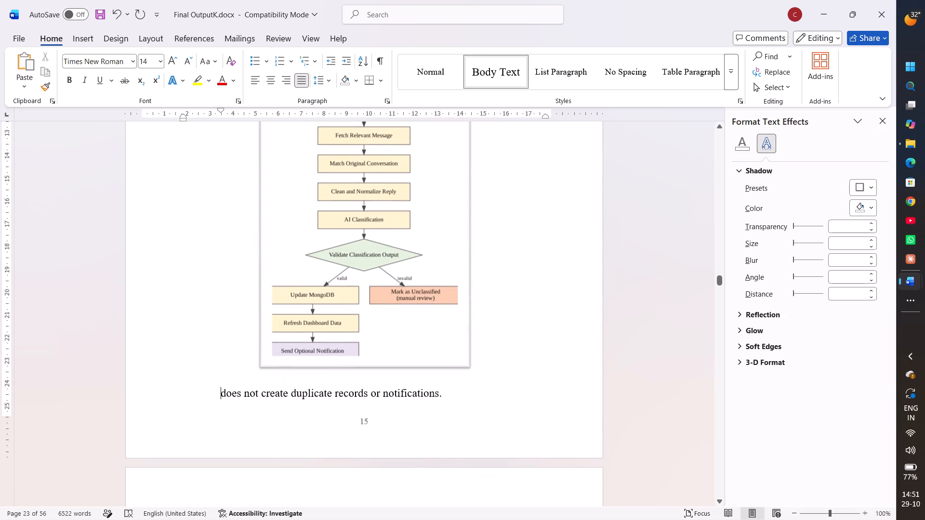
pyautogui.moveTo(445, 399); pyautogui.dragTo(238, 389)
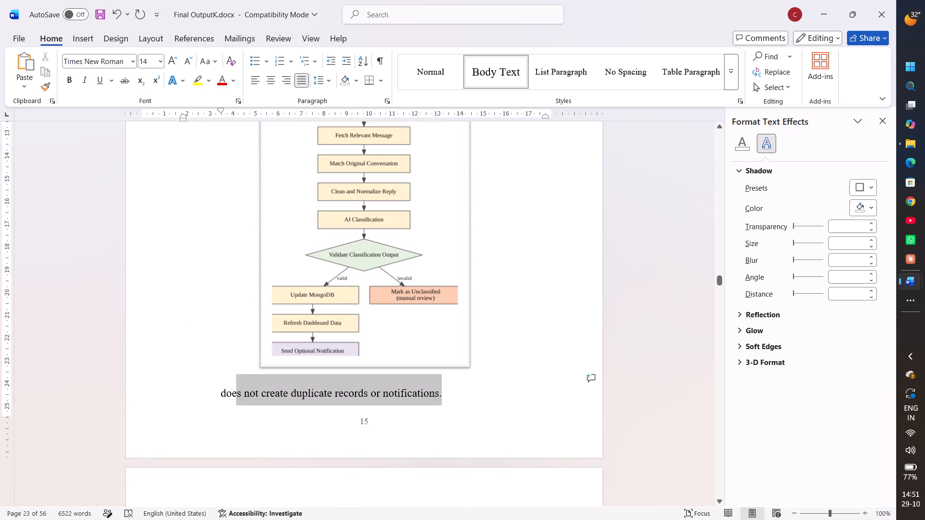
pyautogui.moveTo(238, 389); pyautogui.dragTo(222, 395)
pyautogui.press('BackSpace')
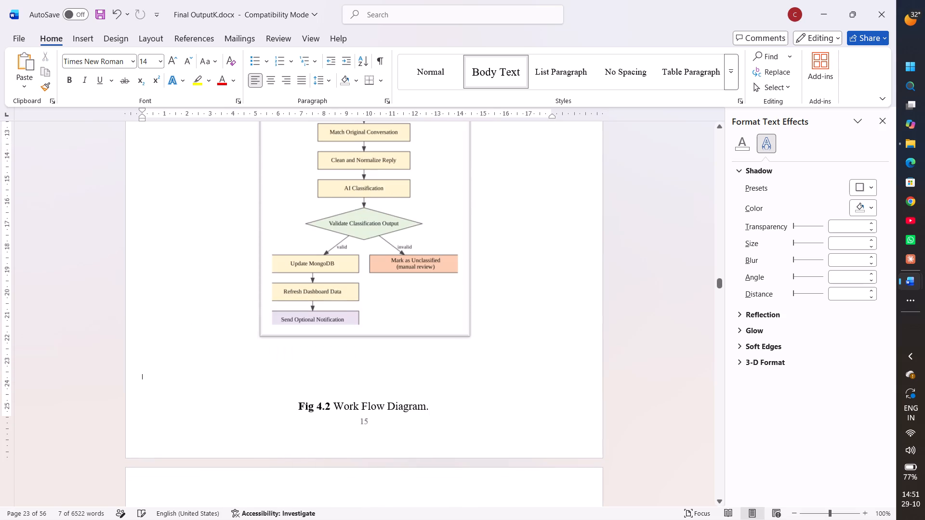
# Paste "does not create duplicate records or notifications." after "more than once" above the Work Flow diagram and join it into the same paragraph.
pyautogui.scroll(3, 335, 341)
pyautogui.click(532, 292)
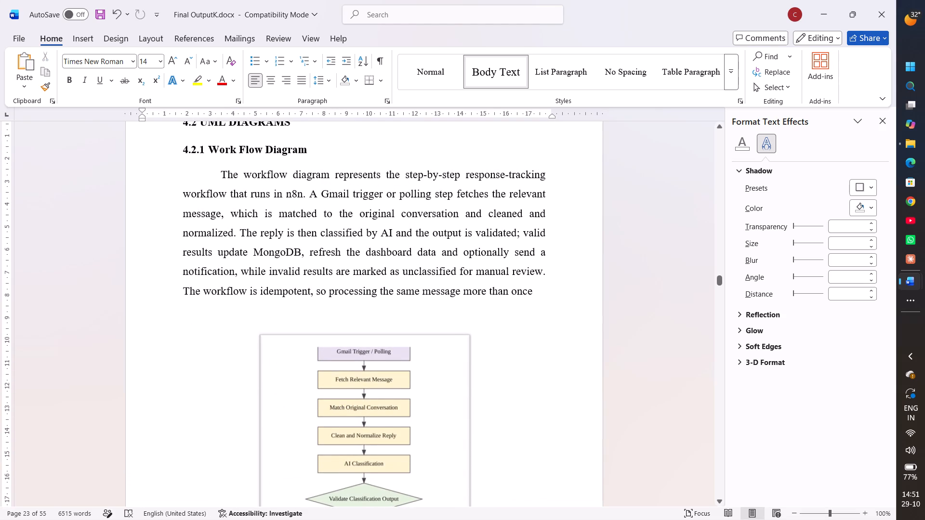
pyautogui.press('Return')
pyautogui.hotkey('ctrl', 'v')
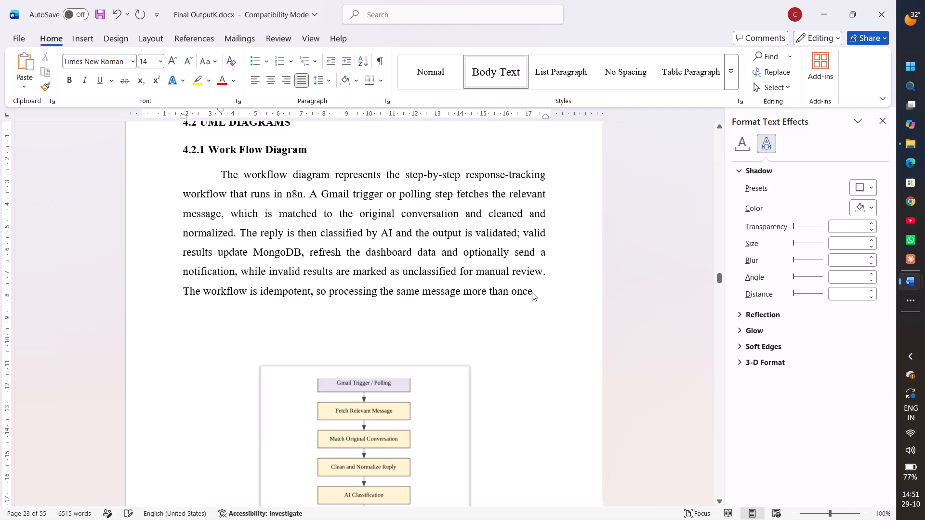
pyautogui.click(218, 324)
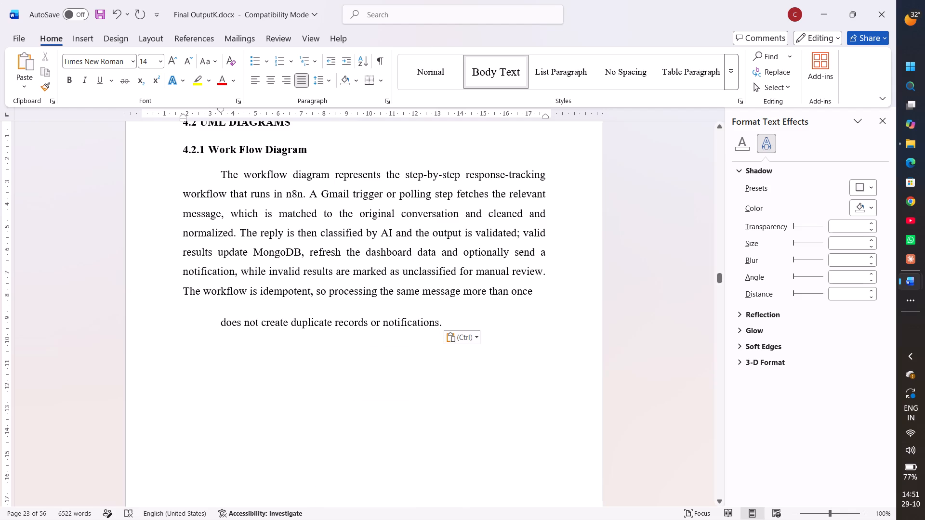
pyautogui.press('BackSpace')
pyautogui.press('BackSpace')
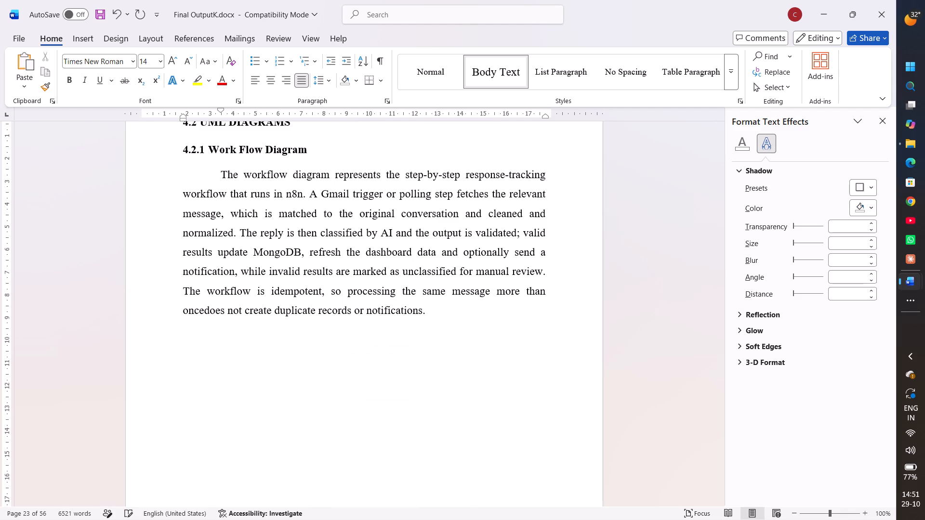
pyautogui.press('space')
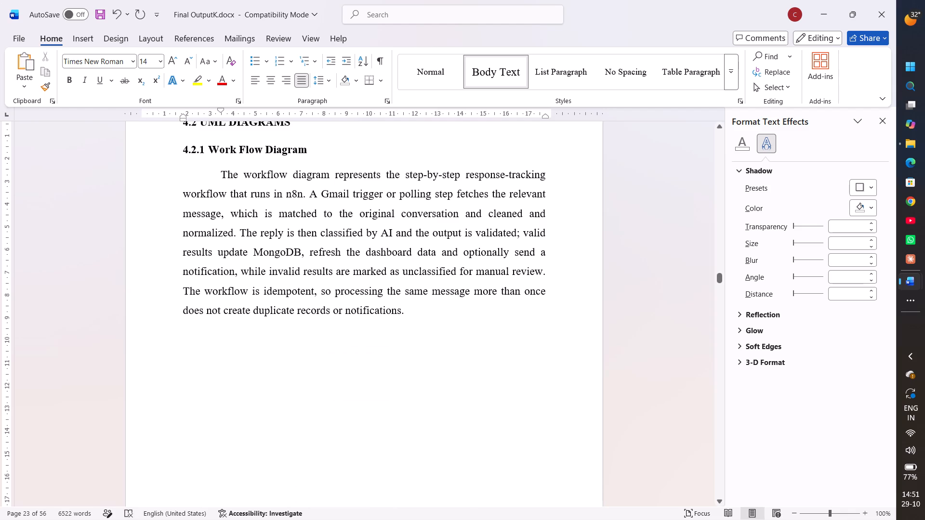
# Undo the latest edits that pasted and joined "does not create duplicate records or notifications." after "more than once" in the 4.2.1 description.
pyautogui.scroll(-4, 317, 327)
pyautogui.scroll(1, 317, 327)
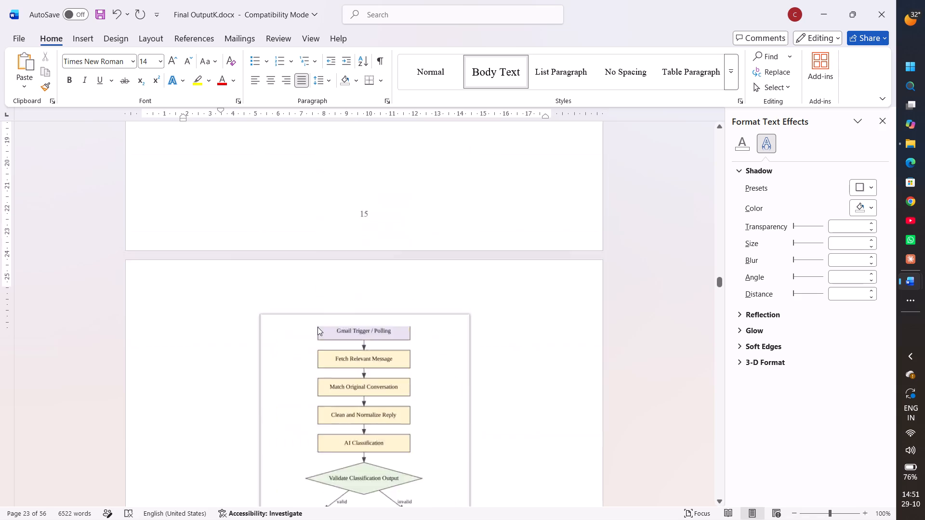
pyautogui.scroll(2, 317, 327)
pyautogui.hotkey('ctrl', 'z')
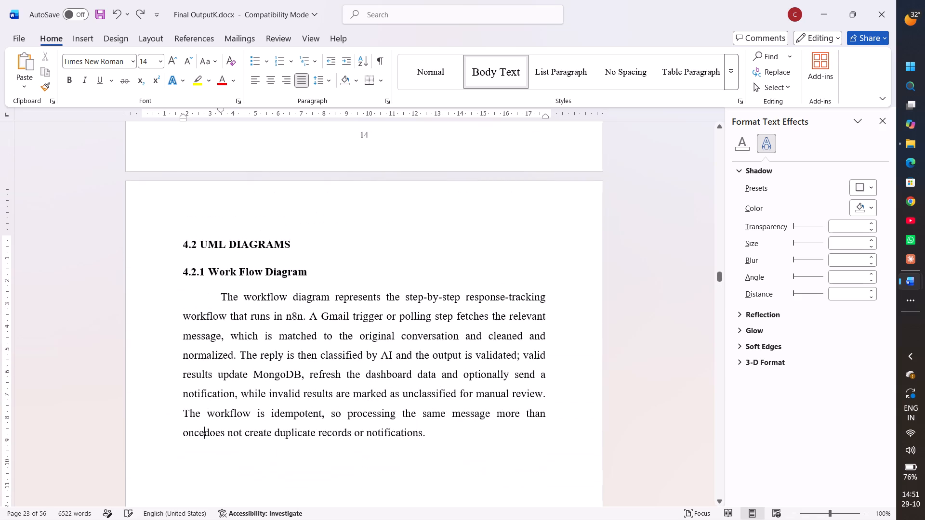
pyautogui.hotkey('ctrl', 'z')
pyautogui.scroll(-4, 317, 327)
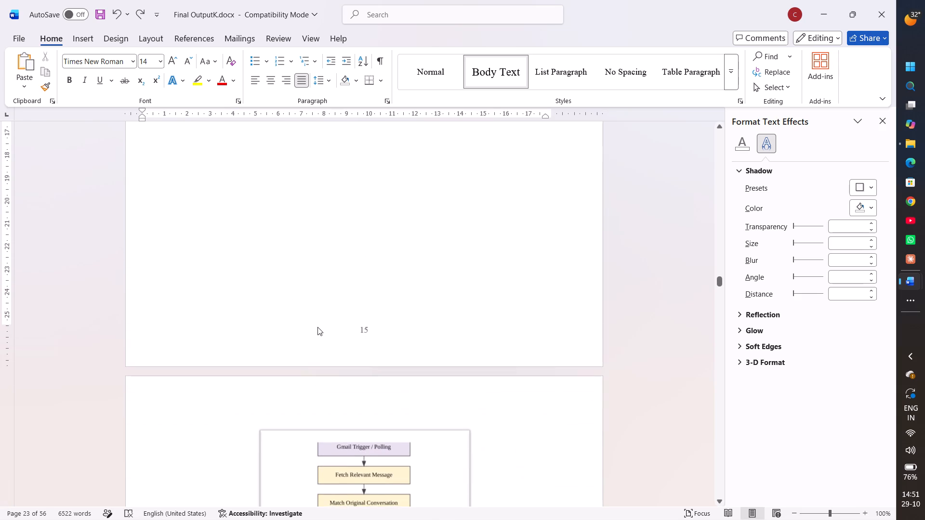
pyautogui.hotkey('ctrl', 'z')
pyautogui.hotkey('ctrl', 'z')
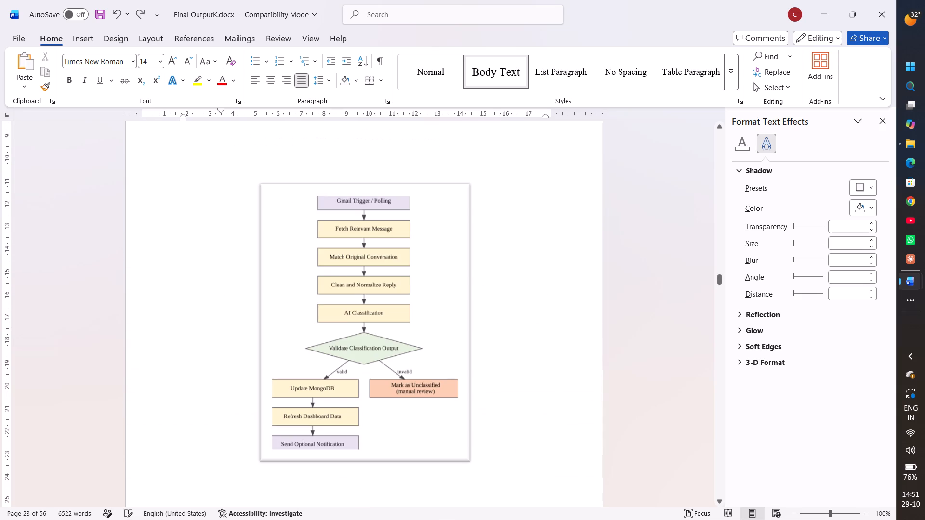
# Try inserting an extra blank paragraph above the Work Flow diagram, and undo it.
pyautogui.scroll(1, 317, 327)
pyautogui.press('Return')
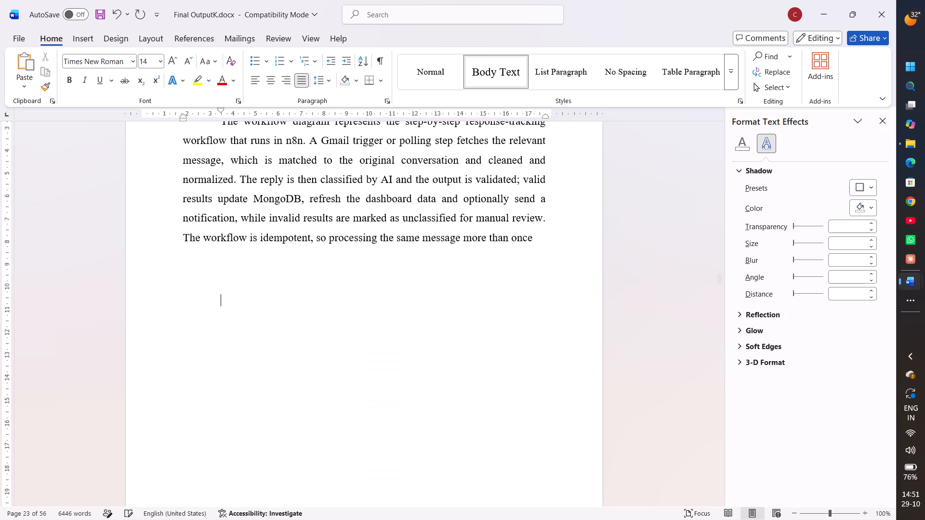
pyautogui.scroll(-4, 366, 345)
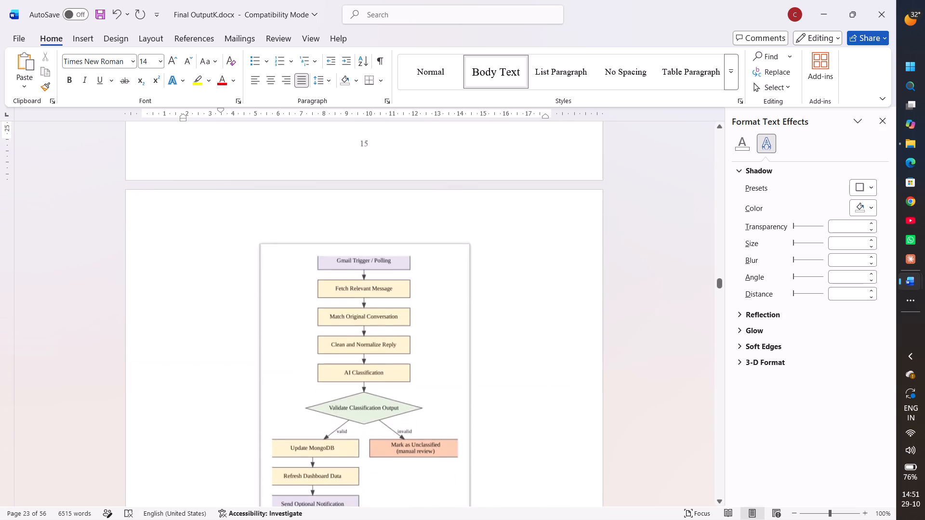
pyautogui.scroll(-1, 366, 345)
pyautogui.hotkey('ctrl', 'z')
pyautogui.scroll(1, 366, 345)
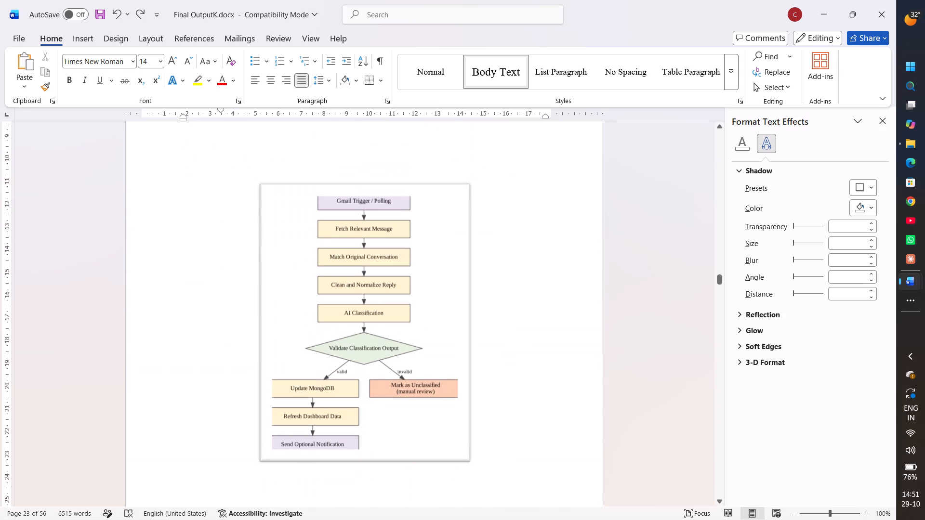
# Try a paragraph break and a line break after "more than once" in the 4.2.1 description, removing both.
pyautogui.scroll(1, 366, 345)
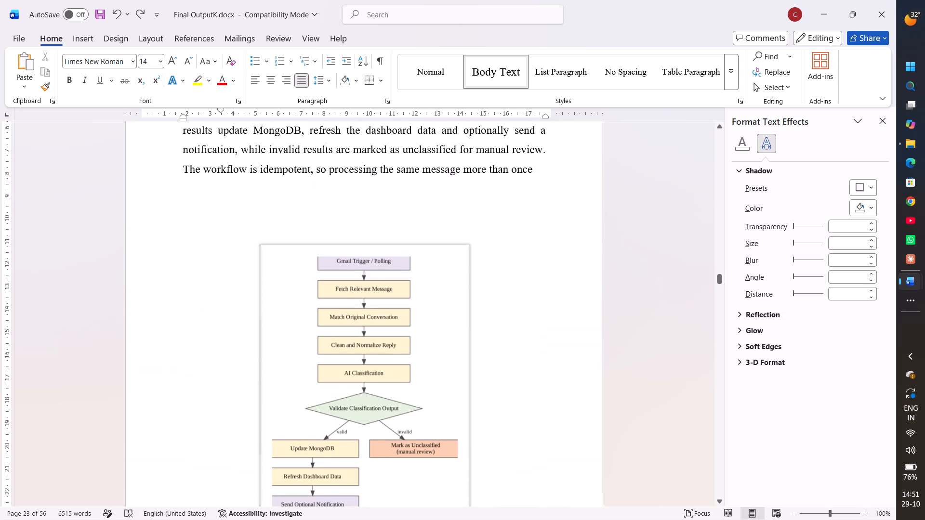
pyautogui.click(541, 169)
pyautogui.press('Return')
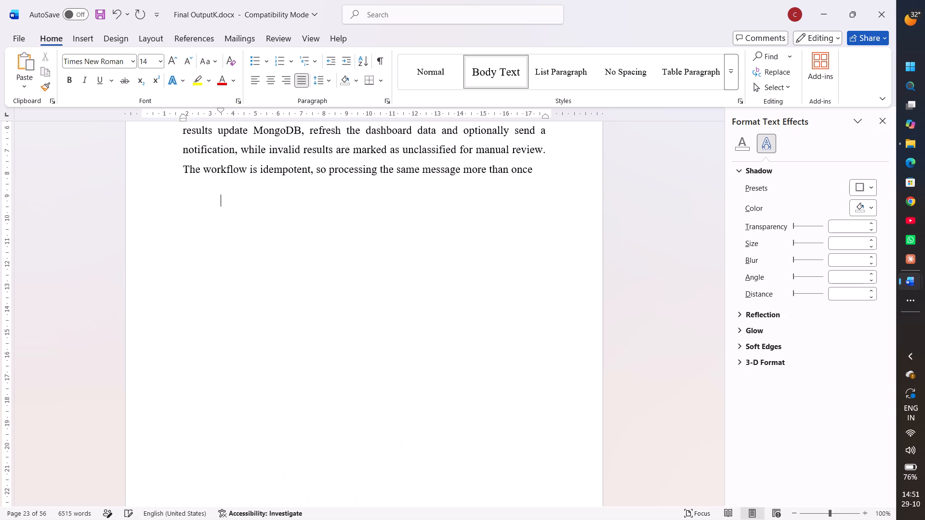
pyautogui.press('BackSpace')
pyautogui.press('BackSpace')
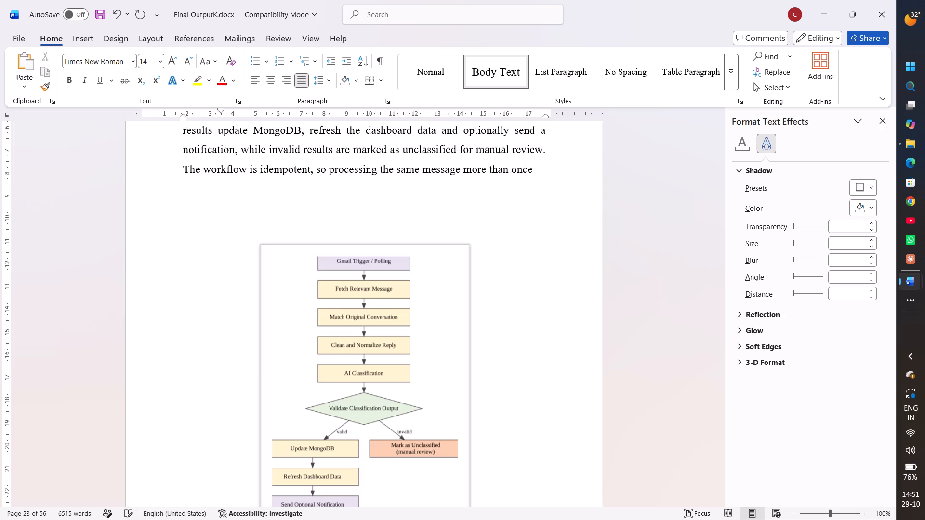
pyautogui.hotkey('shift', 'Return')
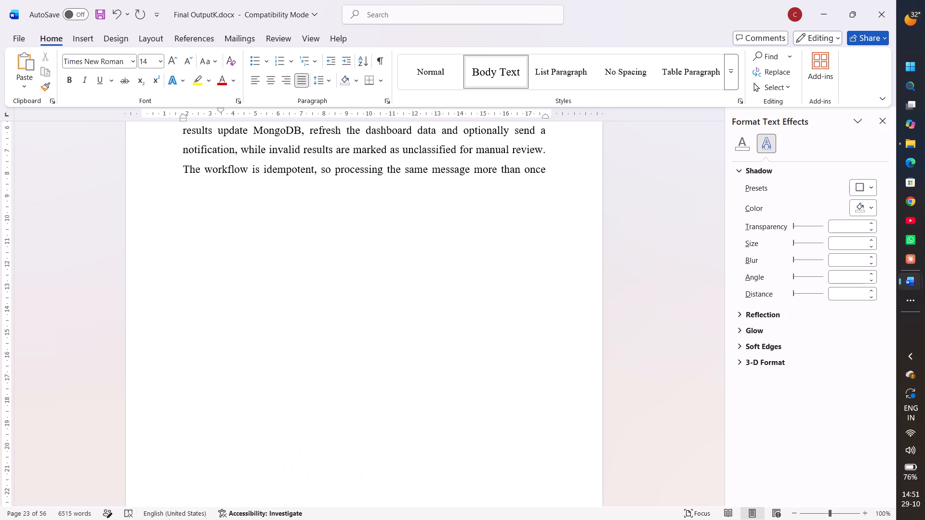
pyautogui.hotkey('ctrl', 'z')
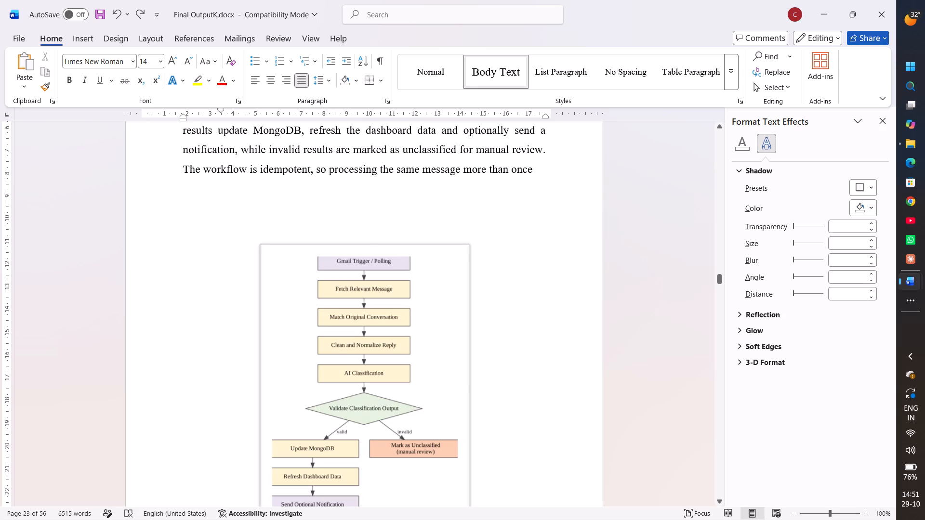
# Shorten the Work Flow diagram slightly by lowering its top edge.
pyautogui.click(413, 296)
pyautogui.click(370, 249)
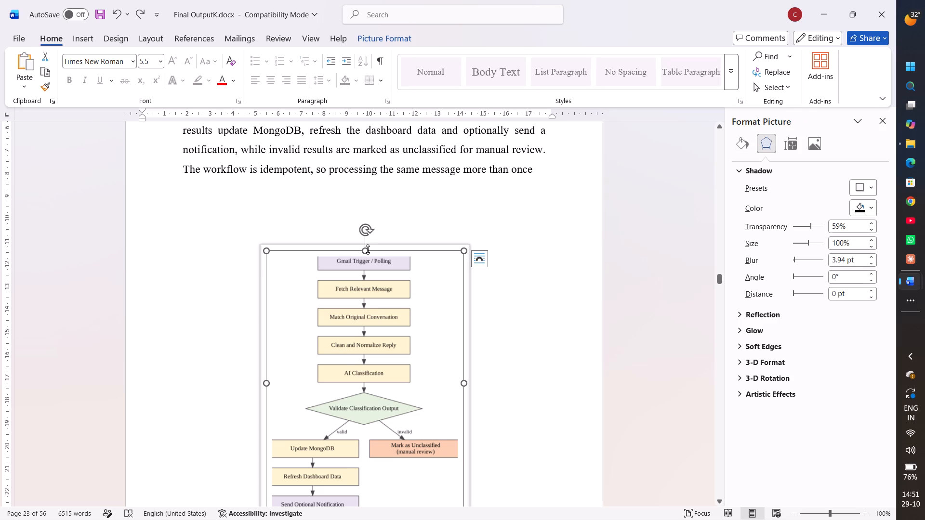
pyautogui.moveTo(366, 249); pyautogui.dragTo(366, 258)
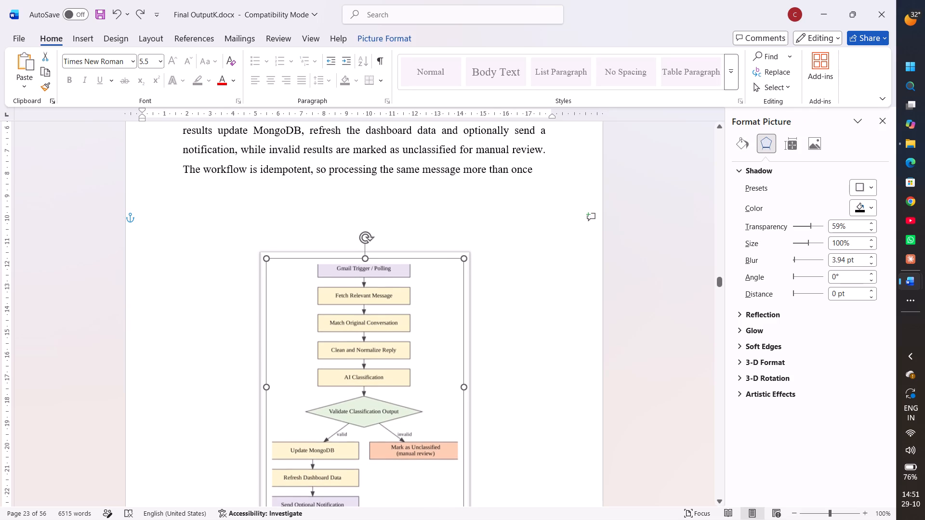
pyautogui.moveTo(366, 258); pyautogui.dragTo(366, 259)
pyautogui.click(428, 221)
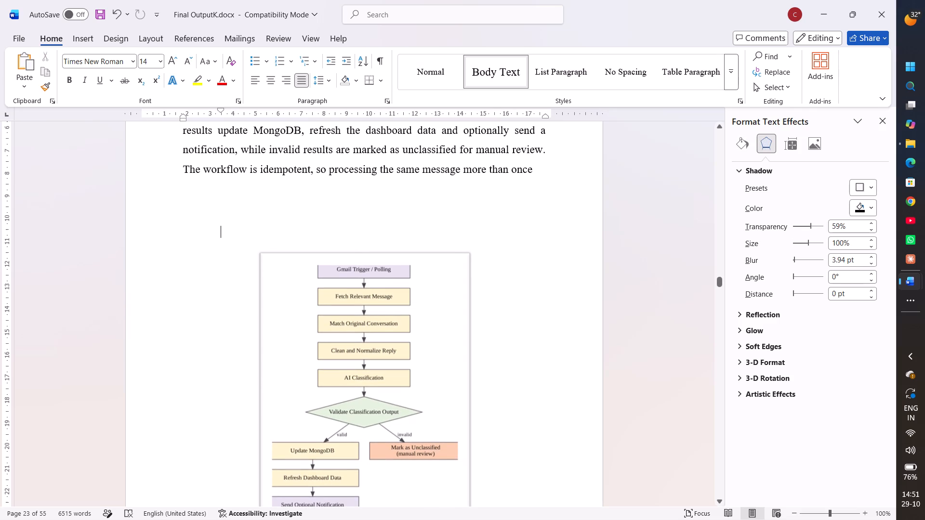
# Insert a line break after "more than once" and paste "does not create duplicate records or notifications." on the new line.
pyautogui.click(537, 168)
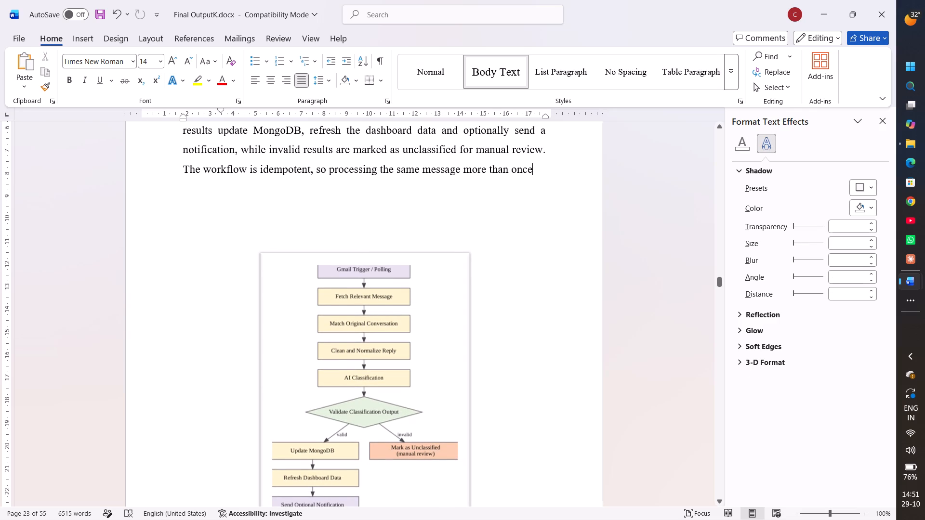
pyautogui.hotkey('shift', 'Return')
pyautogui.hotkey('ctrl', 'v')
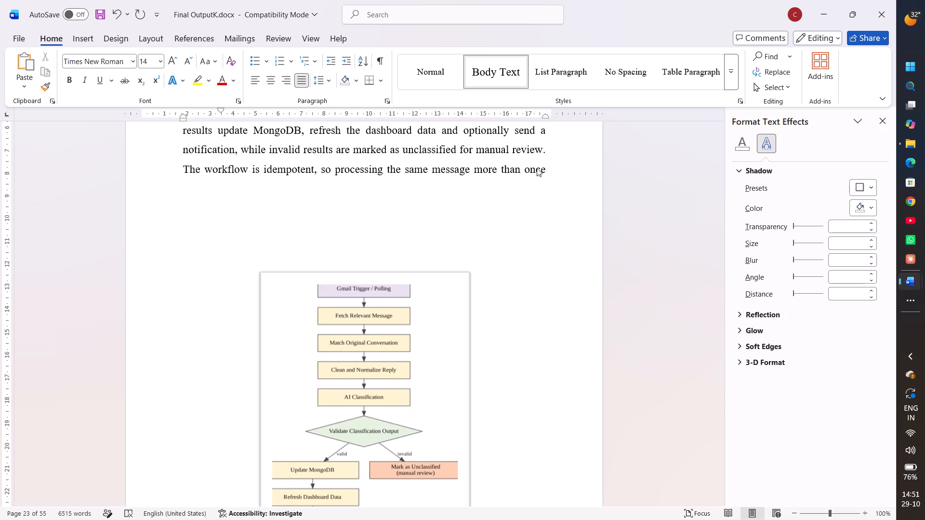
pyautogui.scroll(-3, 537, 168)
pyautogui.scroll(1, 537, 168)
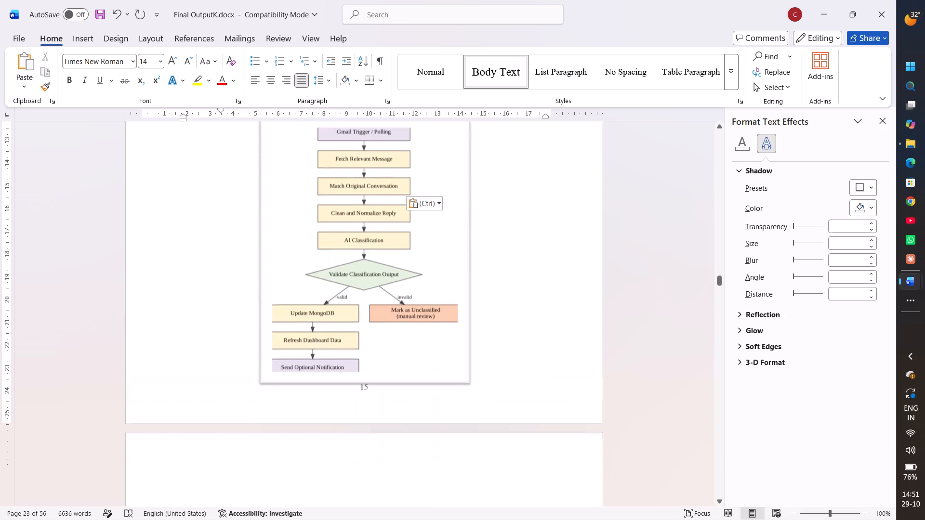
pyautogui.scroll(1, 537, 168)
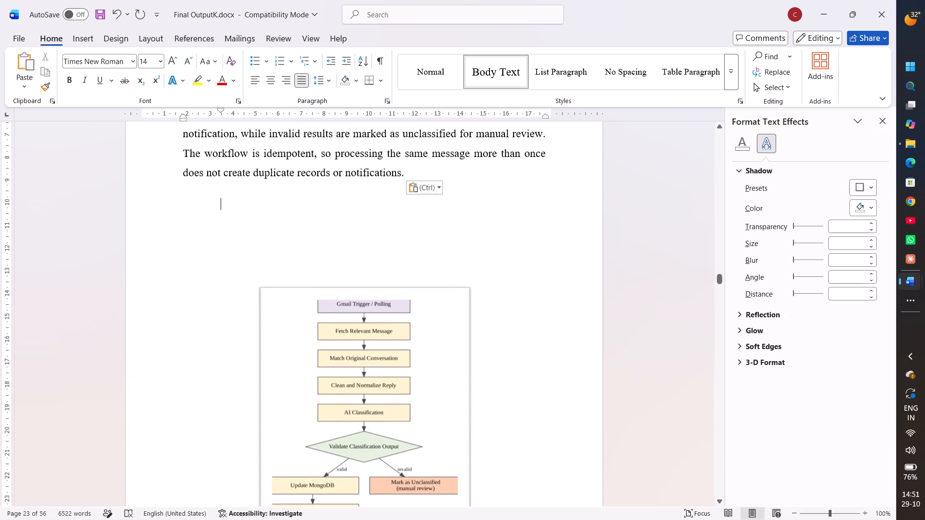
# Delete the surplus blank paragraphs between the 4.2.1 description and the Work Flow diagram.
pyautogui.click(346, 267)
pyautogui.press('BackSpace')
pyautogui.press('BackSpace')
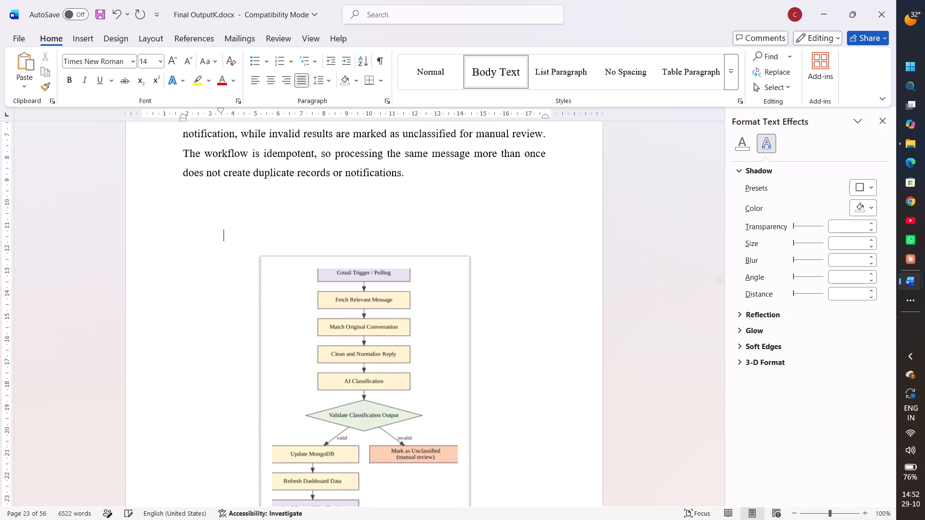
pyautogui.press('BackSpace')
pyautogui.press('BackSpace')
pyautogui.press('BackSpace')
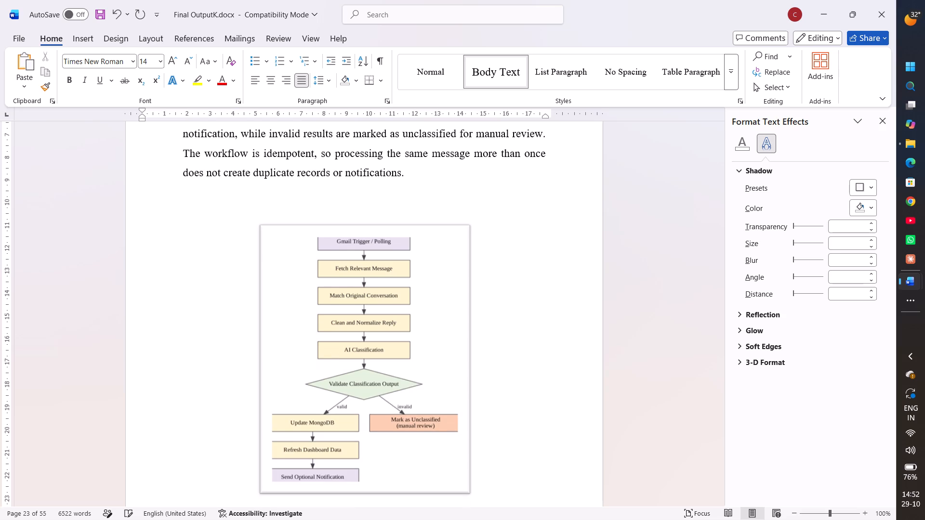
pyautogui.scroll(-1, 437, 313)
pyautogui.scroll(2, 437, 313)
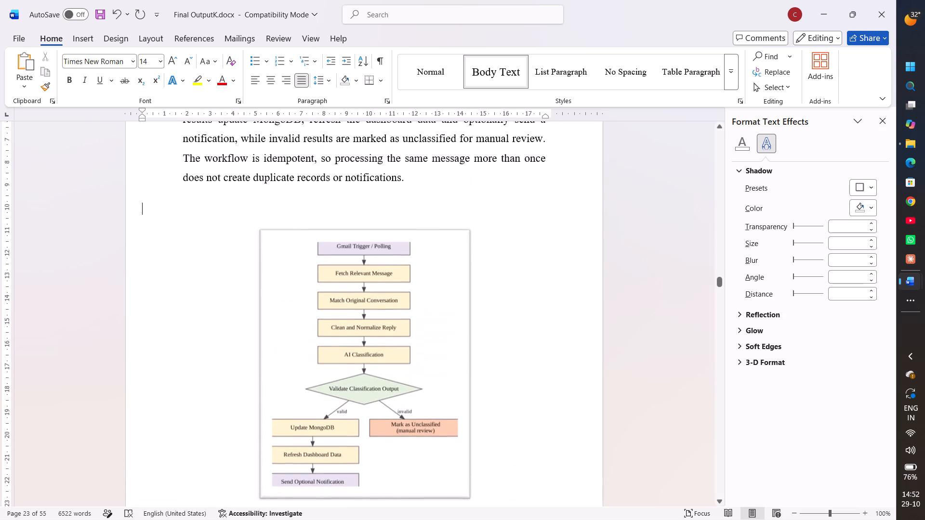
# Apply the Simple Frame, White picture style to the Use Case diagram in section 4.2.2.
pyautogui.scroll(-4, 437, 313)
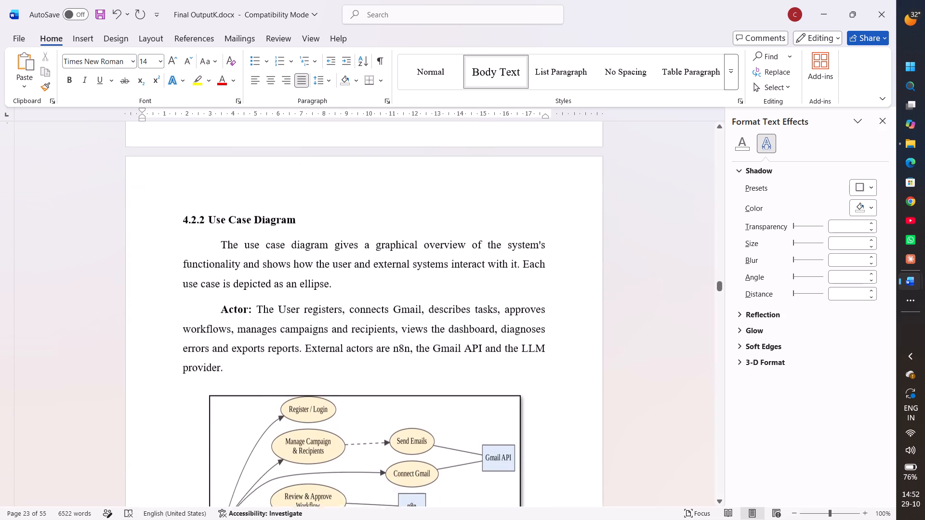
pyautogui.scroll(-2, 437, 313)
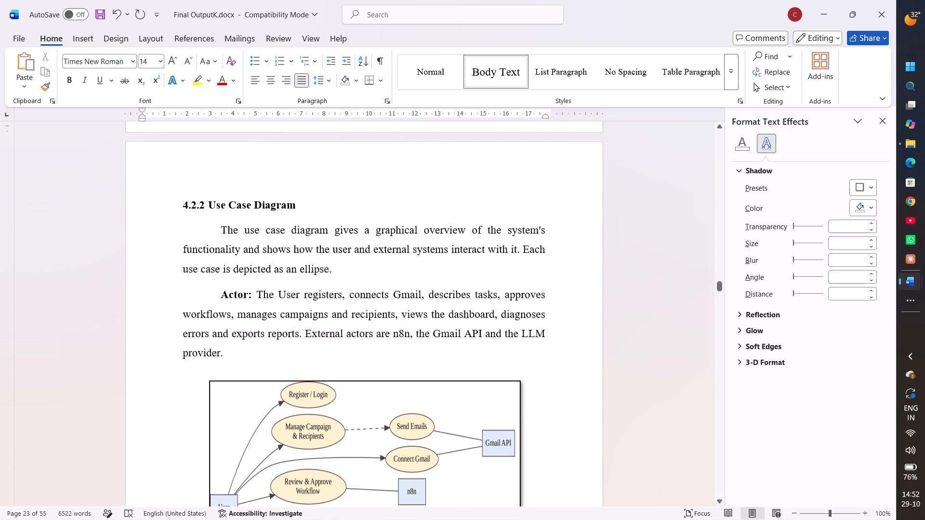
pyautogui.scroll(-2, 437, 313)
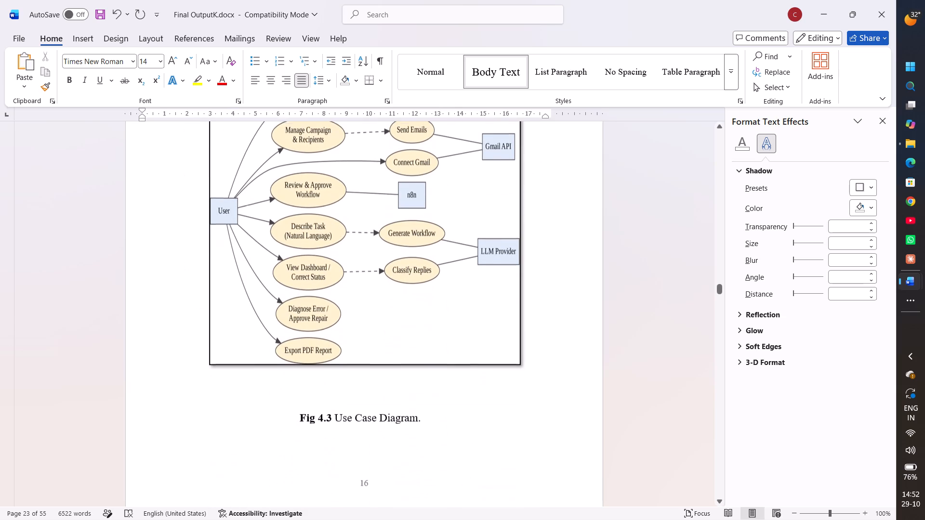
pyautogui.rightClick(424, 287)
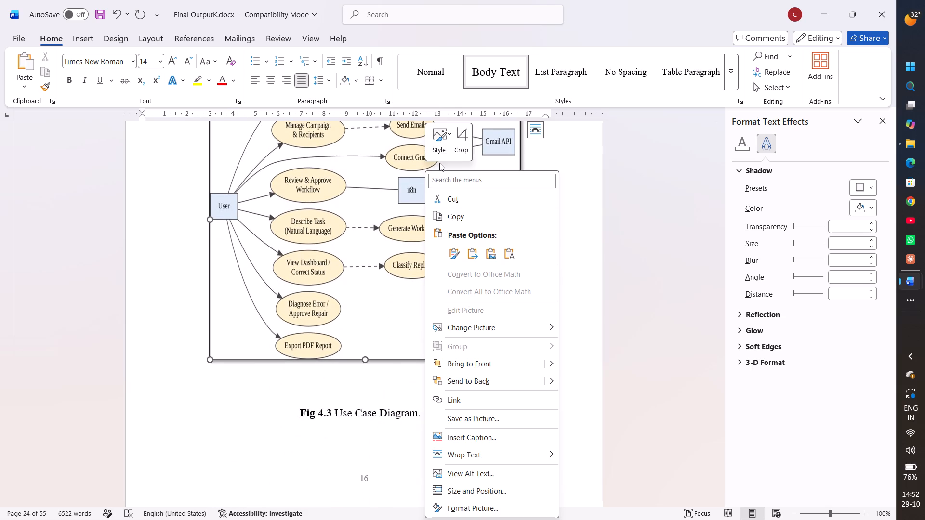
pyautogui.click(449, 133)
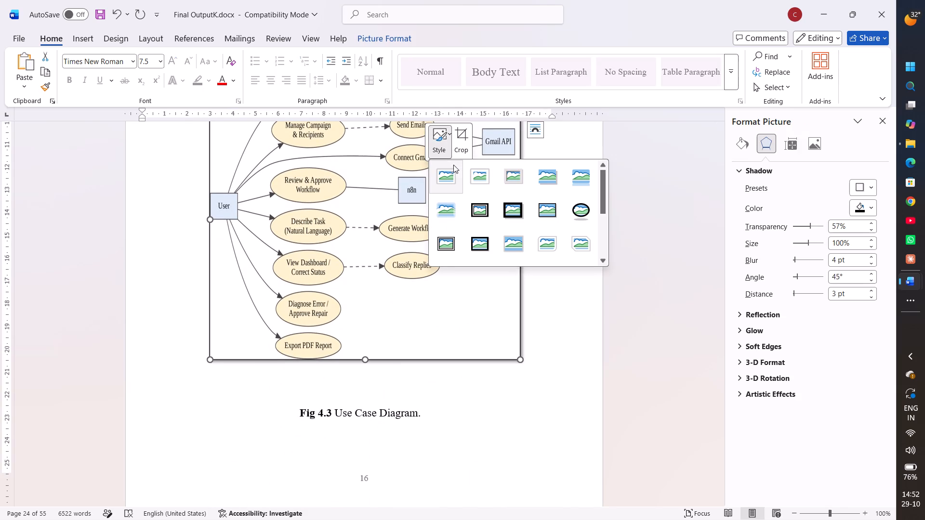
pyautogui.click(478, 176)
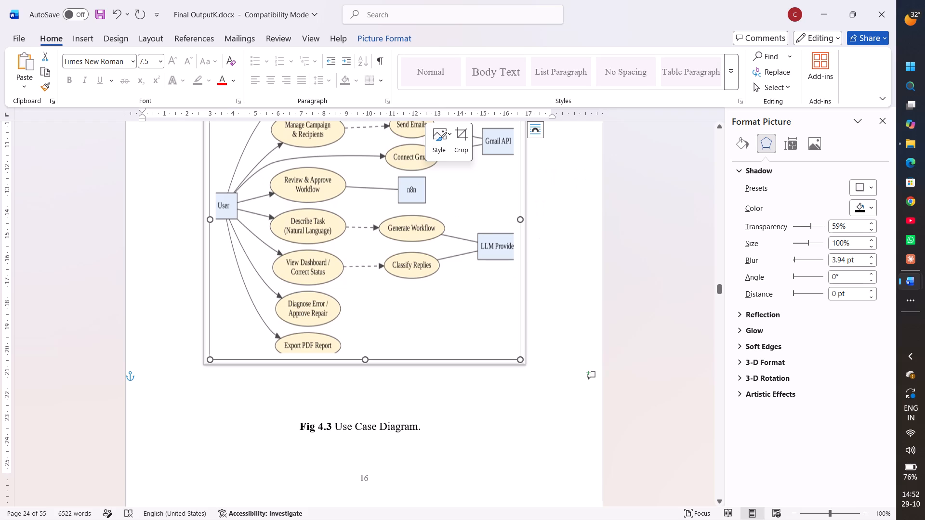
pyautogui.click(555, 296)
# Apply the Simple Frame, White picture style to the Class Diagram picture above the Fig 4.4 caption.
pyautogui.scroll(-2, 555, 296)
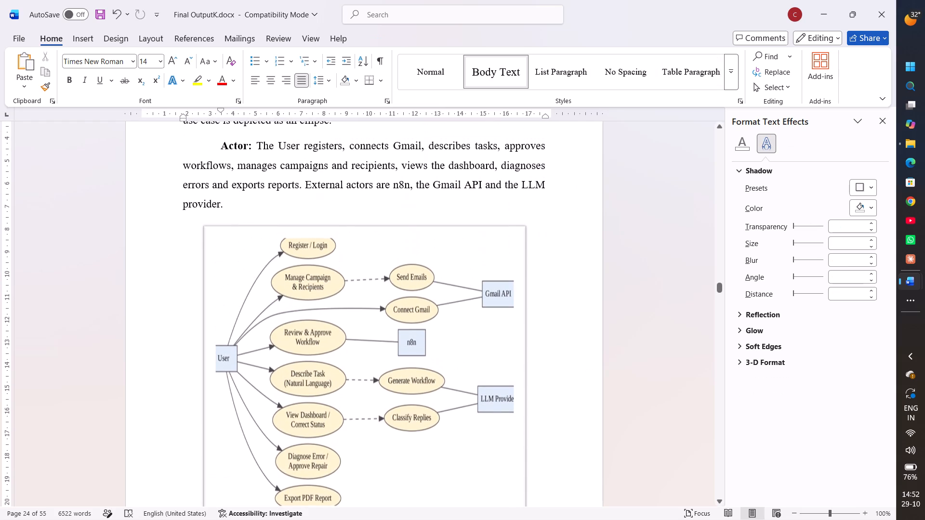
pyautogui.scroll(-3, 555, 296)
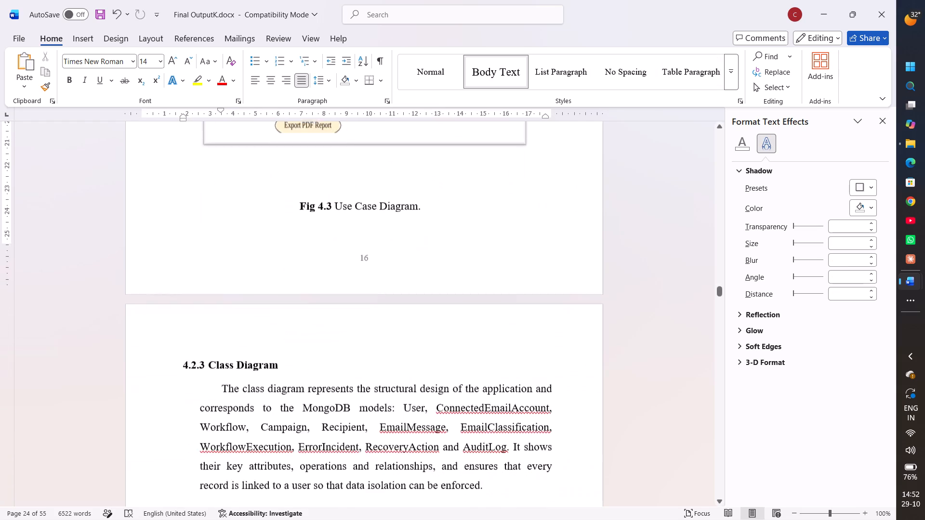
pyautogui.scroll(-4, 555, 296)
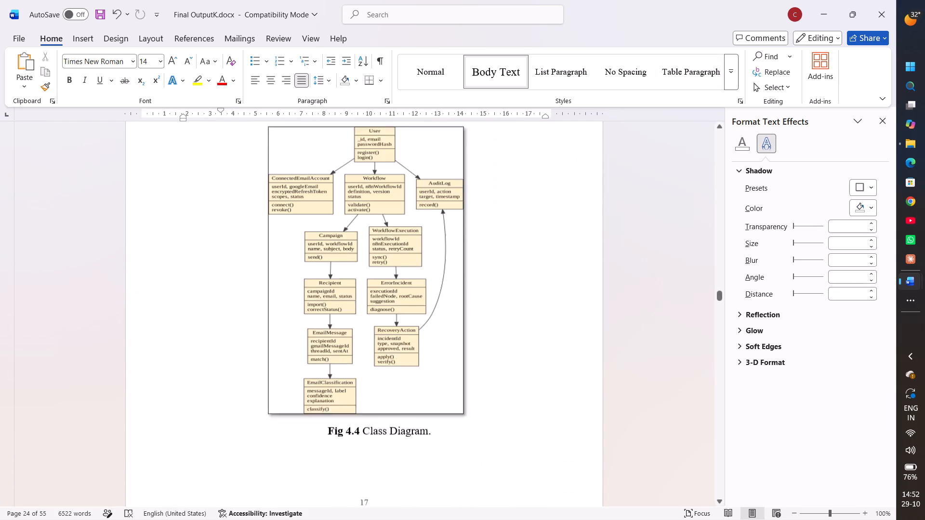
pyautogui.scroll(-1, 555, 296)
pyautogui.rightClick(413, 306)
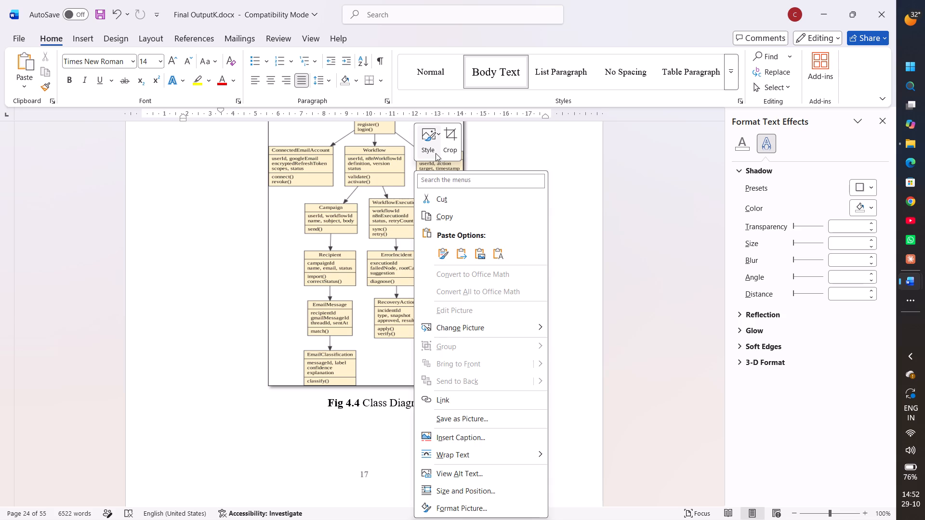
pyautogui.moveTo(435, 144); pyautogui.dragTo(462, 190)
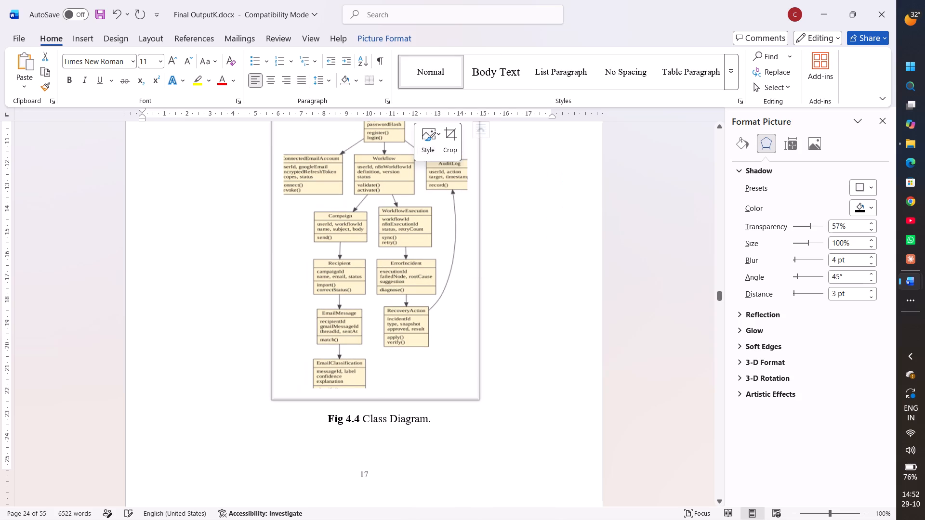
pyautogui.click(462, 190)
pyautogui.click(529, 213)
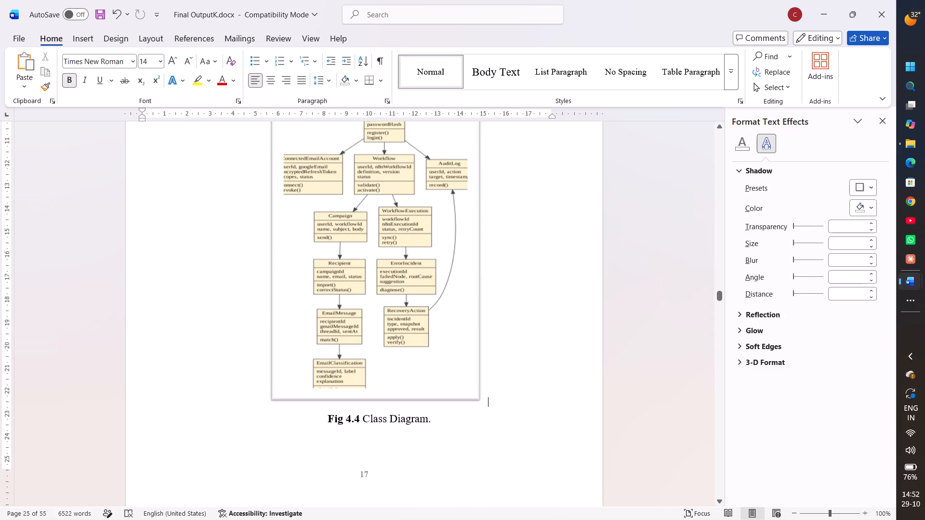
pyautogui.scroll(1, 512, 245)
pyautogui.scroll(-2, 512, 245)
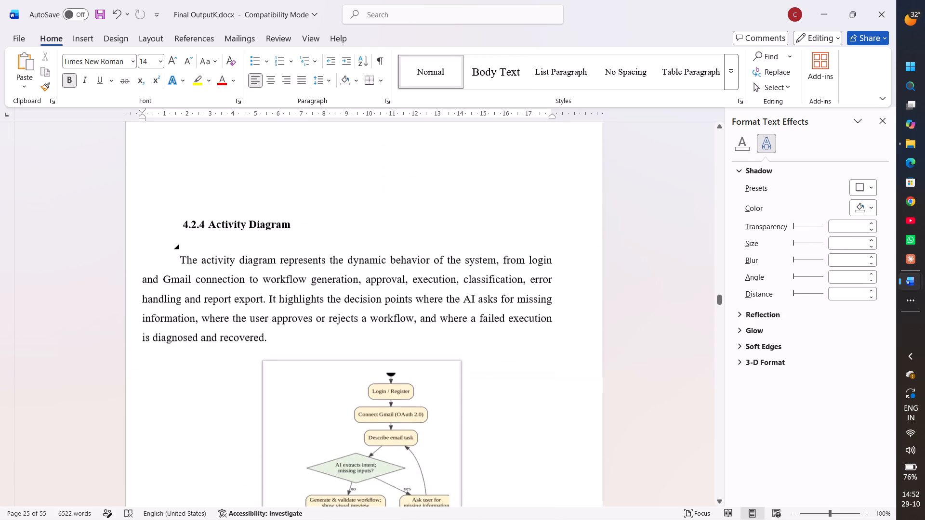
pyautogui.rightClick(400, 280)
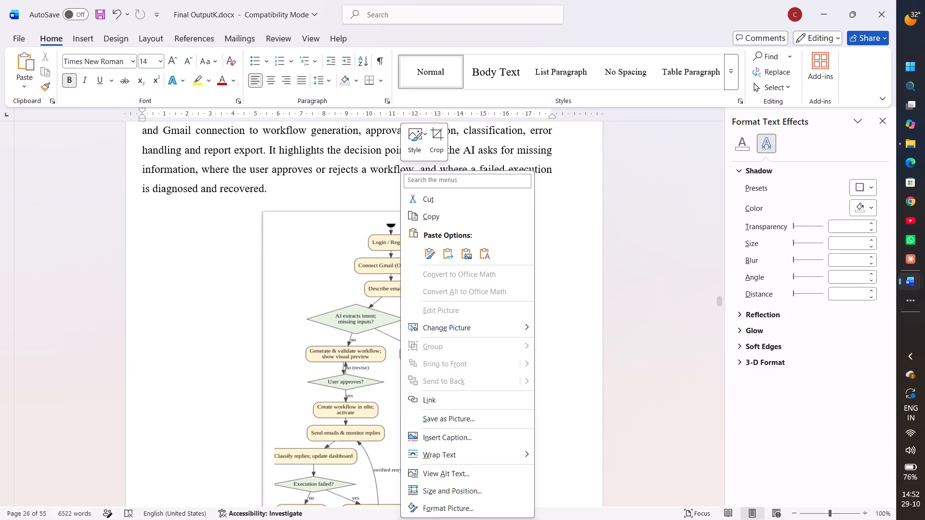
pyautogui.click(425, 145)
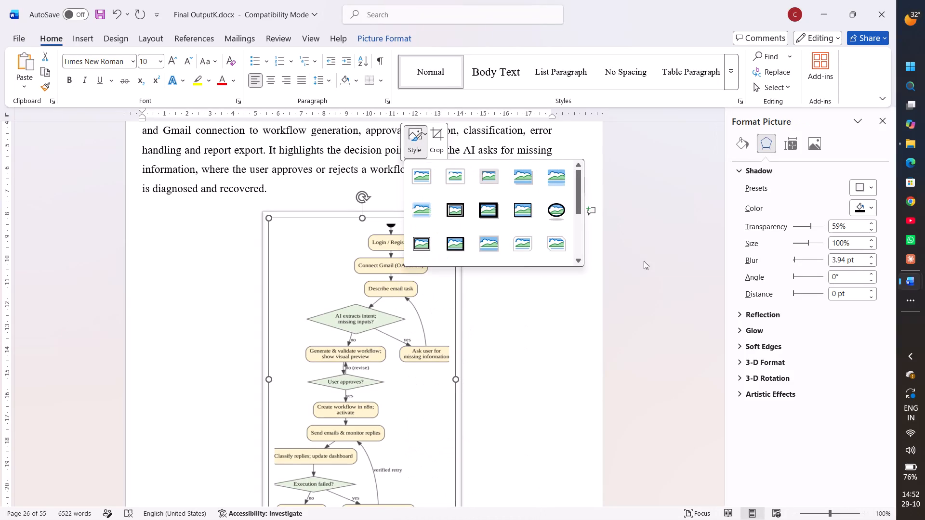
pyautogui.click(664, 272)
# Apply the same white-framed picture style as the other diagrams to the Sequence Diagram above the Fig 4.6 caption.
pyautogui.scroll(-3, 447, 297)
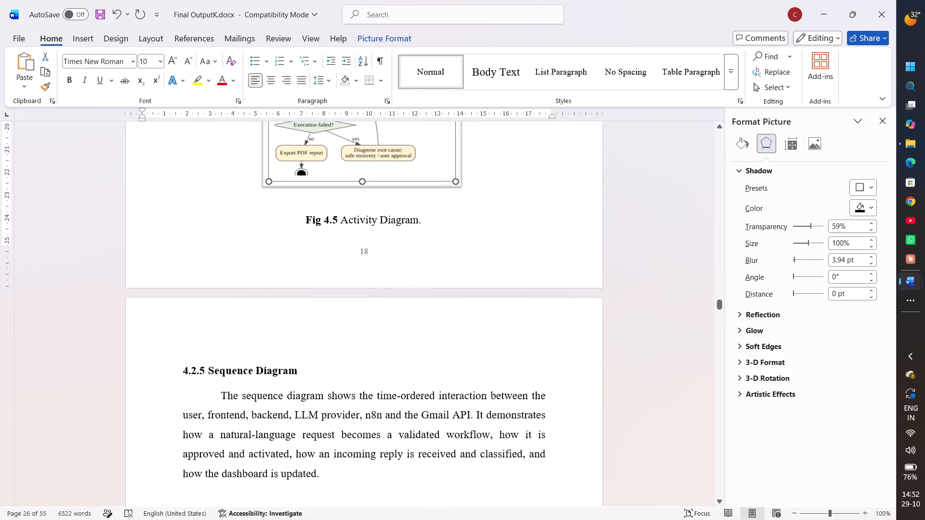
pyautogui.scroll(-2, 447, 297)
pyautogui.rightClick(398, 255)
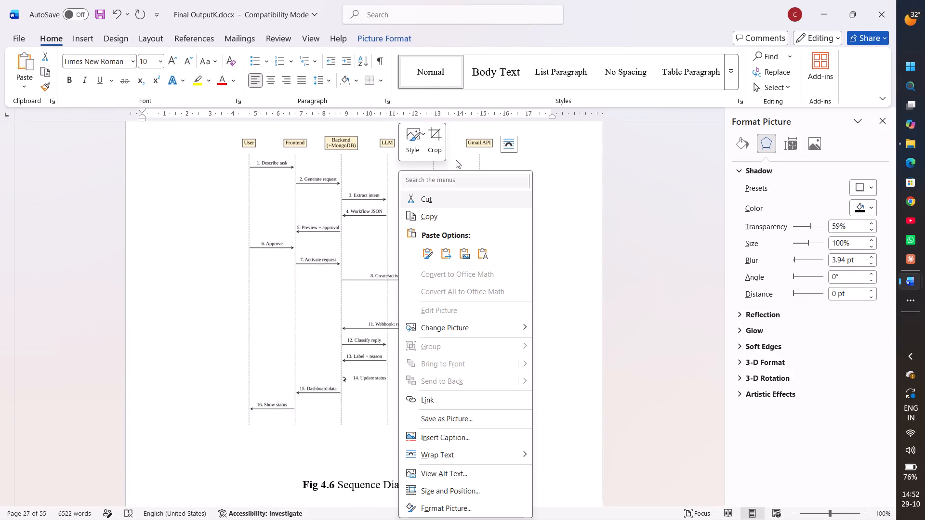
pyautogui.click(410, 146)
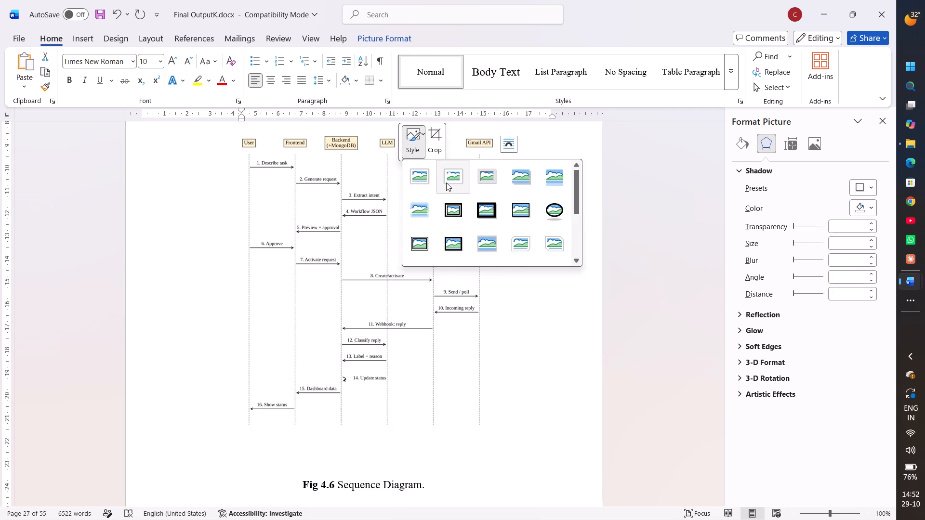
pyautogui.click(446, 182)
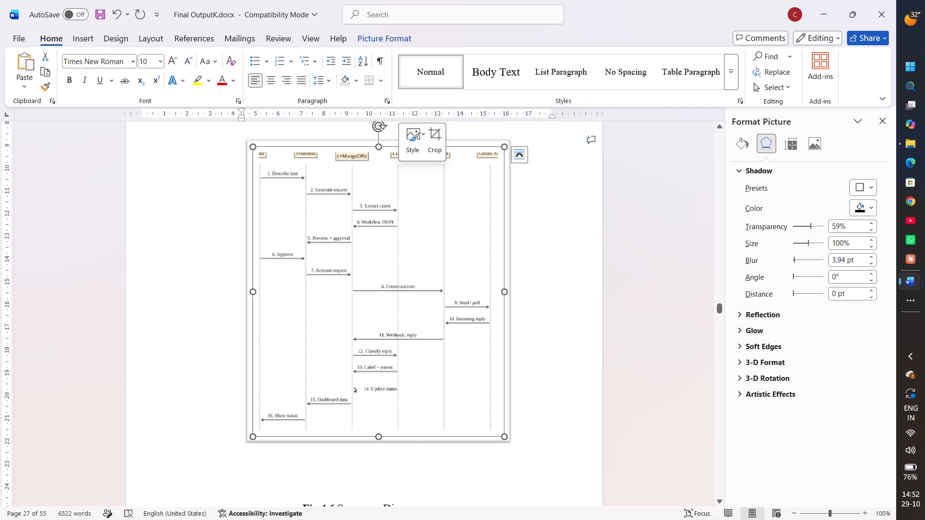
pyautogui.keyDown('ctrl'); pyautogui.scroll(2, 472, 269); pyautogui.keyUp('ctrl')
pyautogui.hscroll(-1, 472, 269)
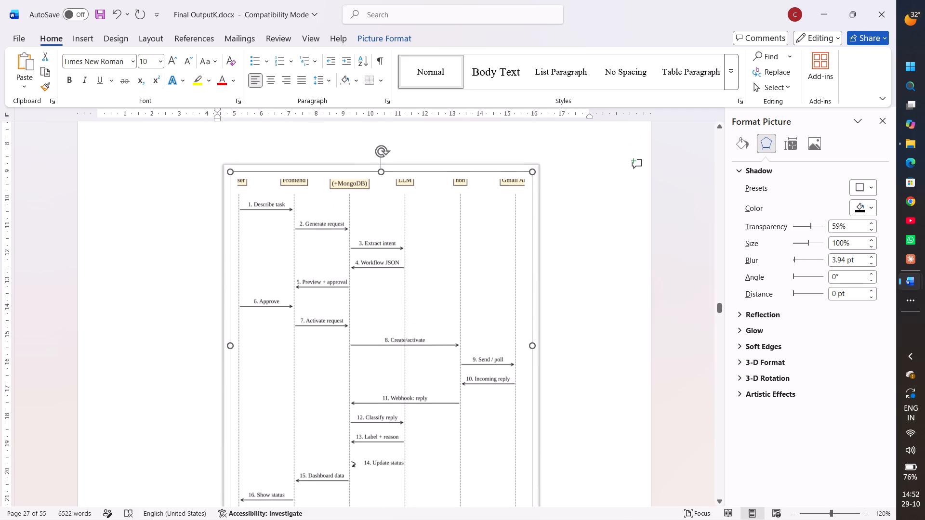
pyautogui.click(471, 265)
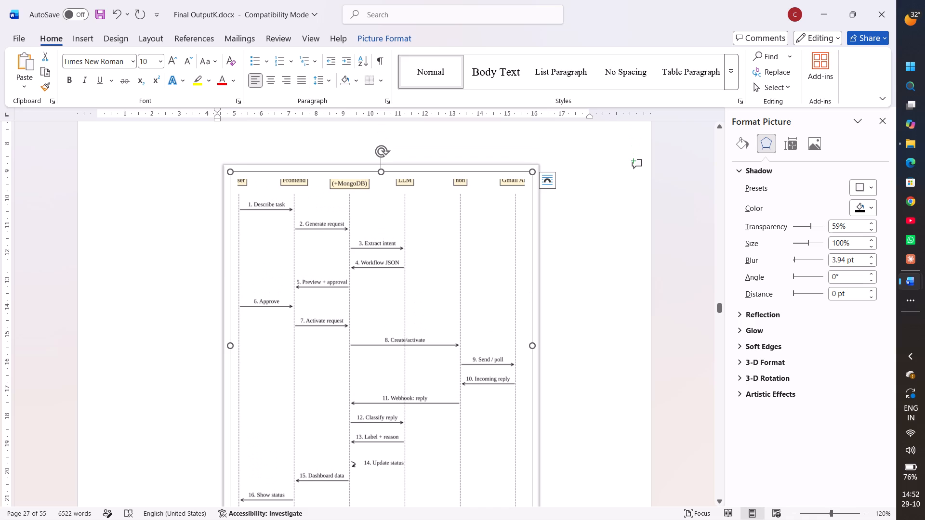
pyautogui.rightClick(486, 222)
pyautogui.click(510, 133)
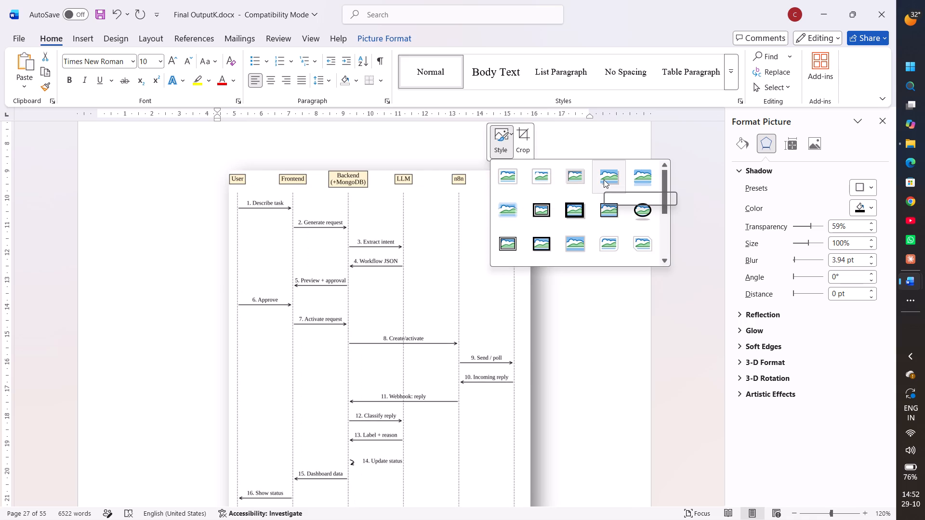
pyautogui.click(550, 184)
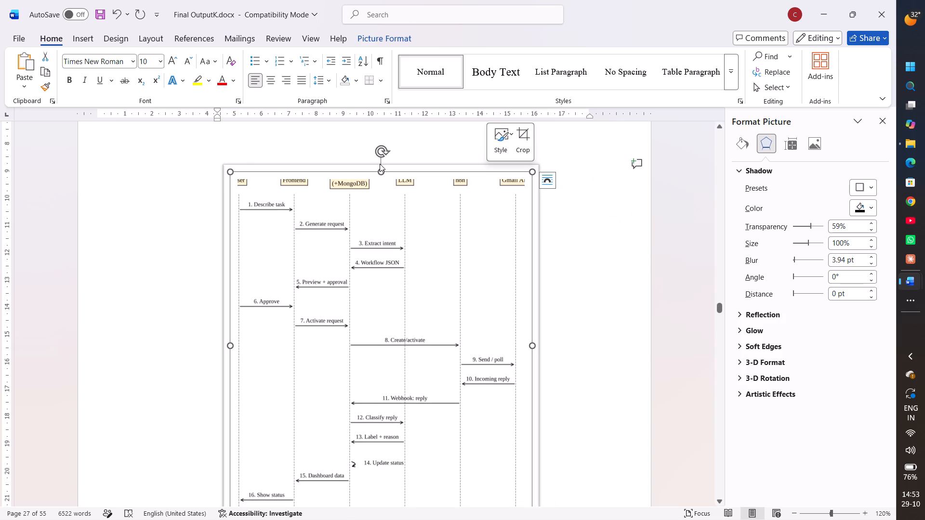
# Stretch the Sequence Diagram picture slightly taller using its top edge.
pyautogui.click(383, 166)
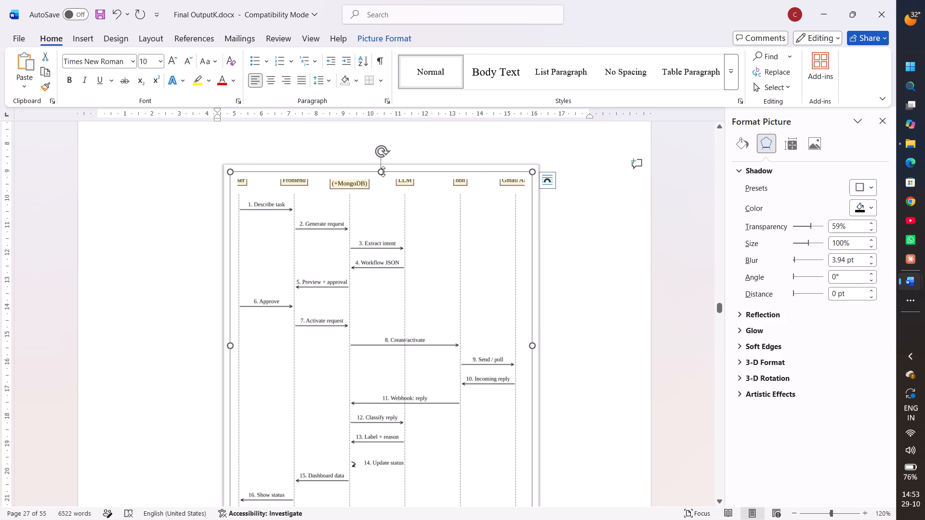
pyautogui.moveTo(383, 171); pyautogui.dragTo(383, 166)
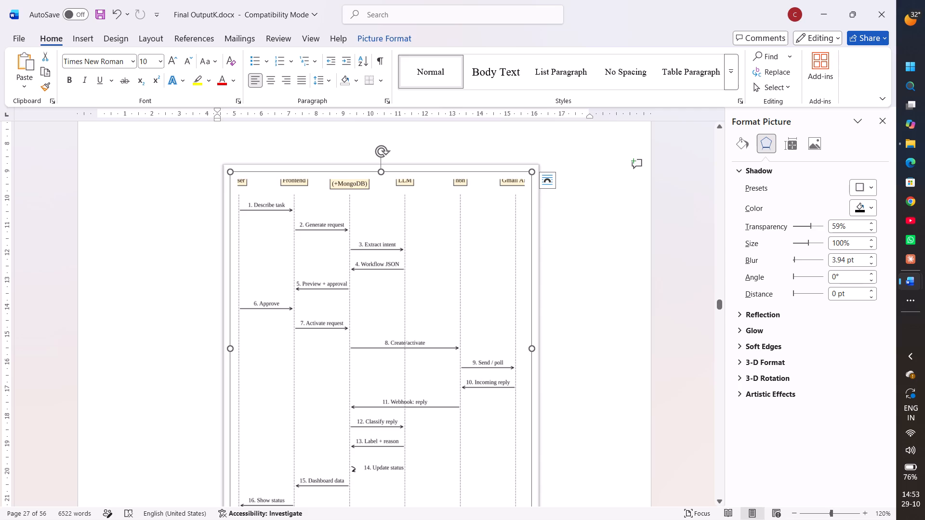
pyautogui.click(596, 254)
# Reduce the gap between the 4.2.5 description and the Sequence Diagram to a single blank line.
pyautogui.scroll(-2, 596, 254)
pyautogui.scroll(2, 596, 254)
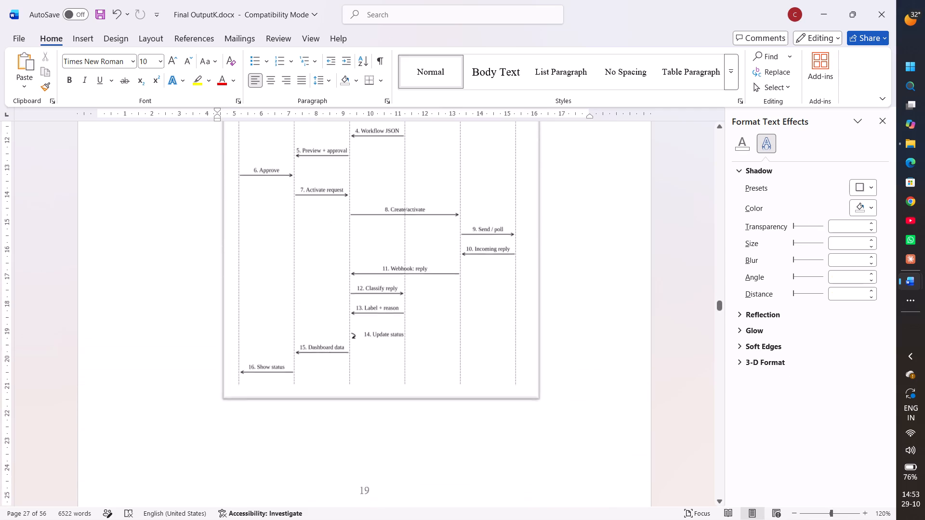
pyautogui.scroll(1, 596, 254)
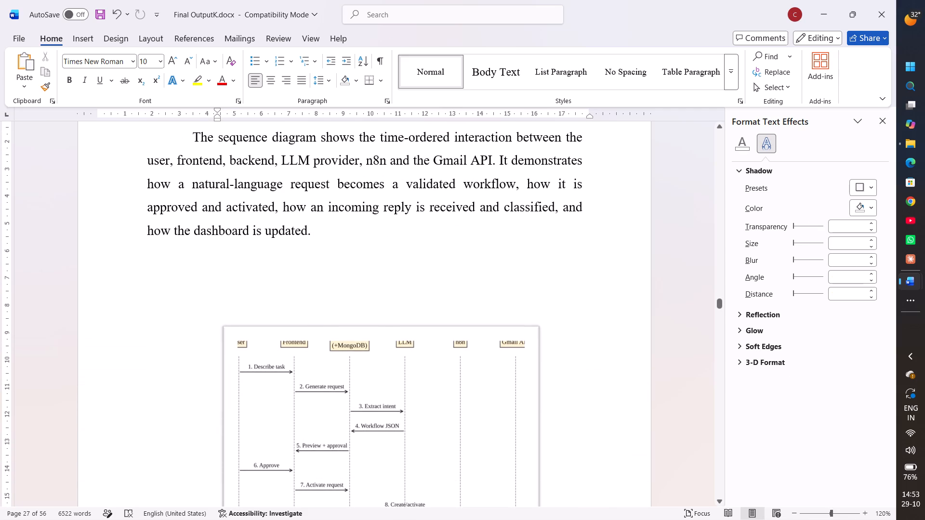
pyautogui.click(468, 400)
pyautogui.click(351, 289)
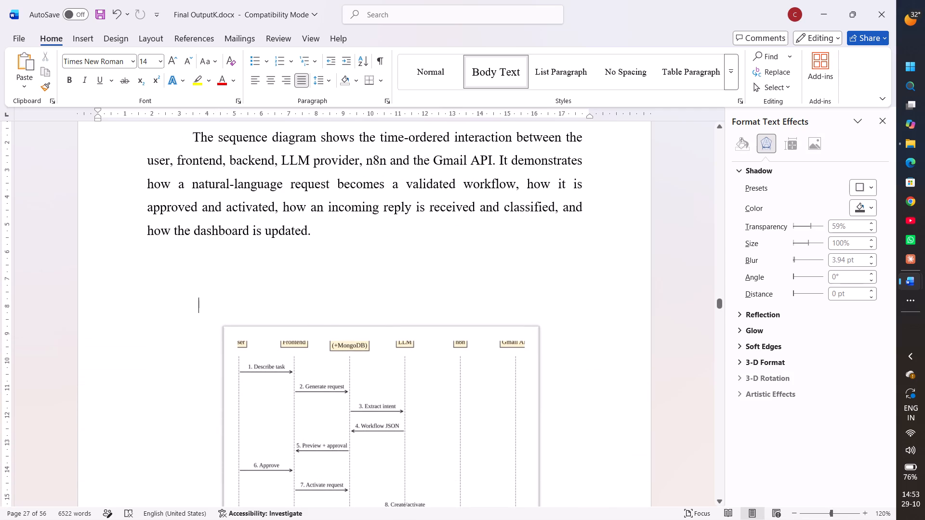
pyautogui.press('BackSpace')
pyautogui.press('BackSpace')
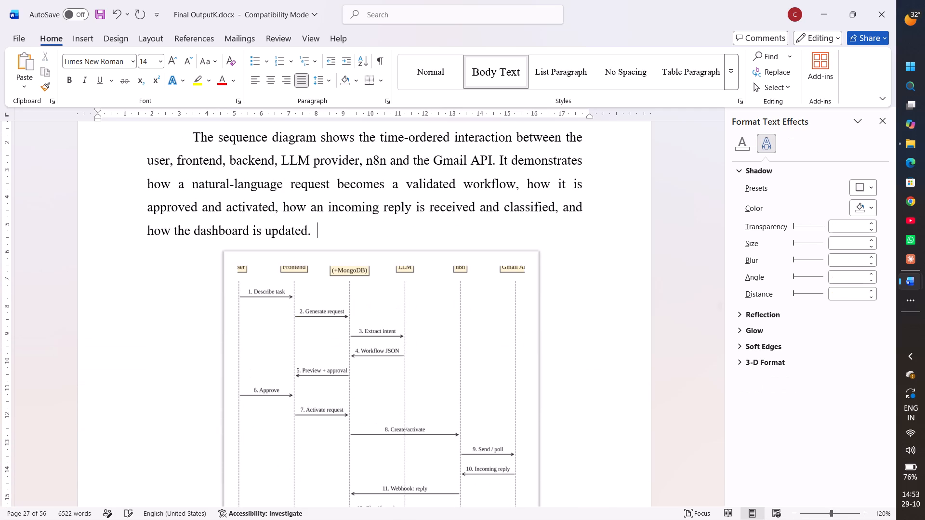
pyautogui.press('Return')
# Shift the Fig 4.6 Sequence Diagram caption slightly to the right by adding two spaces before it.
pyautogui.scroll(-2, 426, 324)
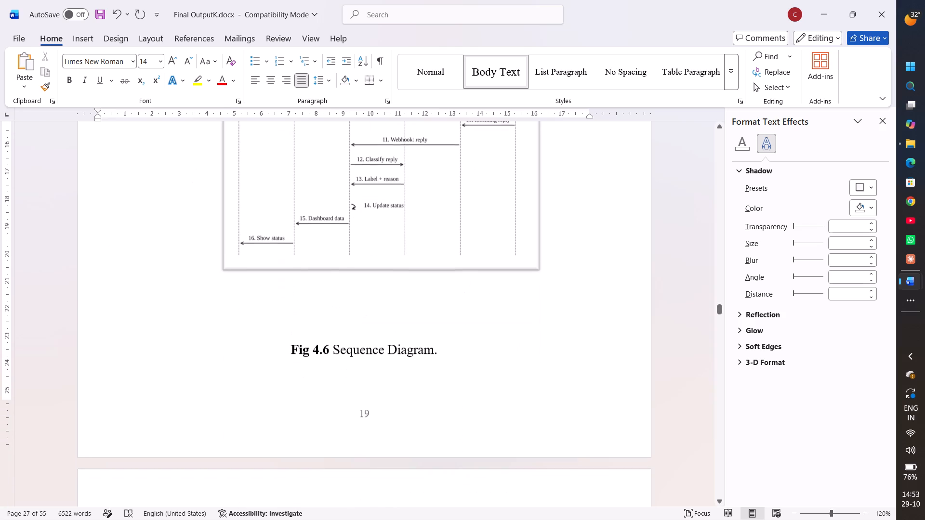
pyautogui.click(290, 336)
pyautogui.press('space')
pyautogui.press('space')
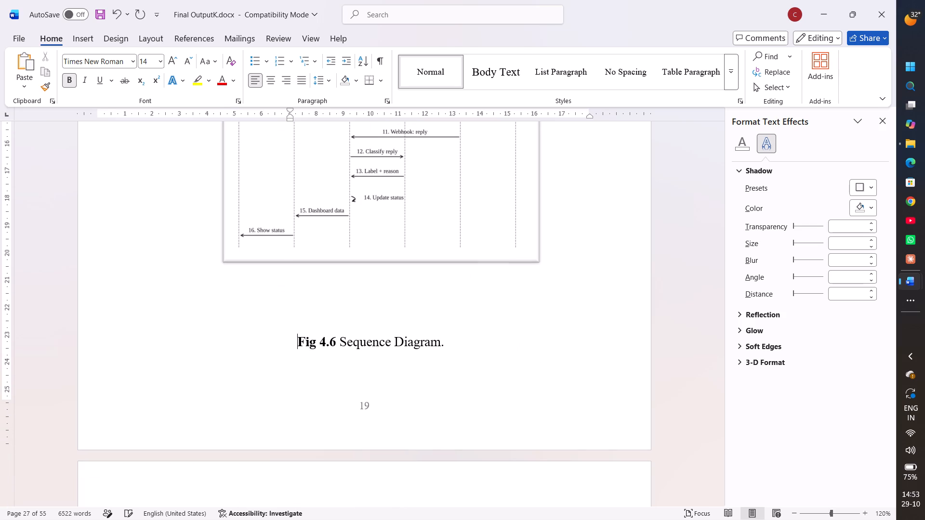
# Delete the "Authentication and User Management Module" bullet and its empty line from the 5.1 MODULES list.
pyautogui.scroll(-3, 299, 337)
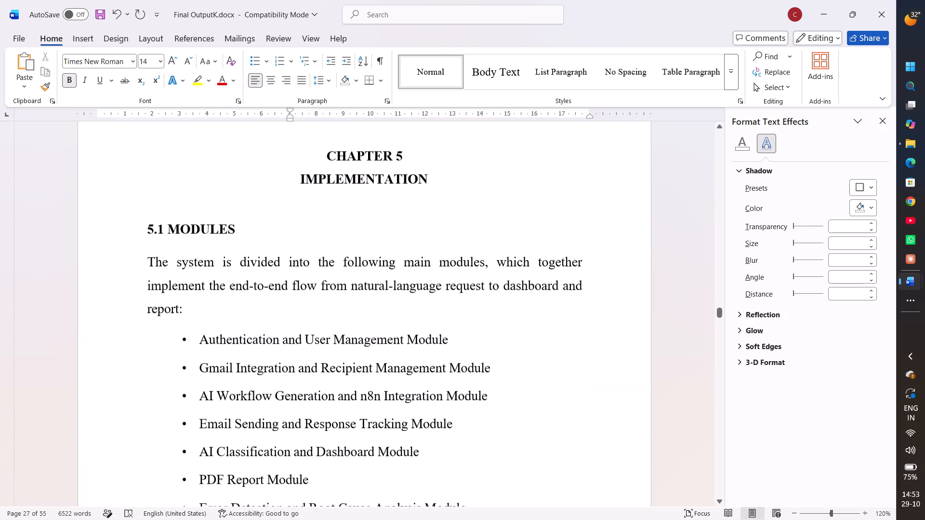
pyautogui.scroll(-2, 299, 337)
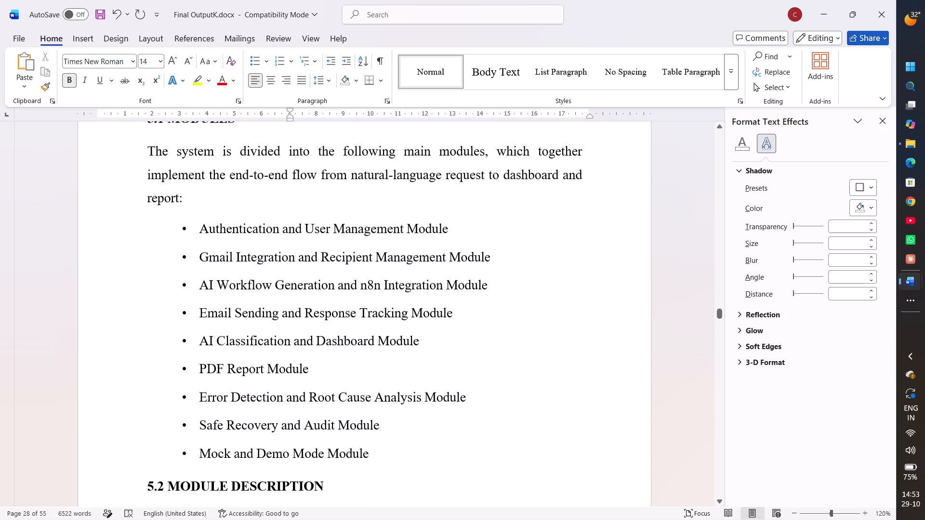
pyautogui.moveTo(200, 231); pyautogui.dragTo(405, 244)
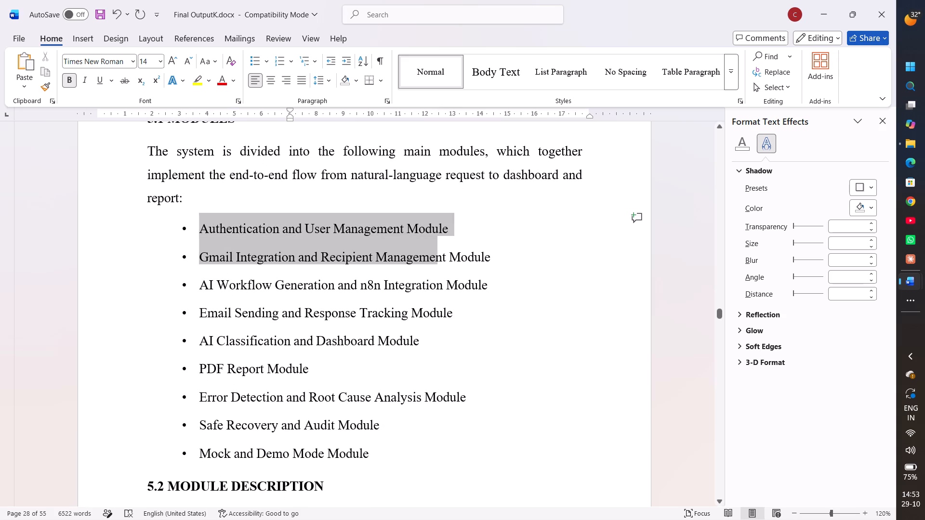
pyautogui.moveTo(405, 244); pyautogui.dragTo(436, 229)
pyautogui.press('BackSpace')
pyautogui.press('BackSpace')
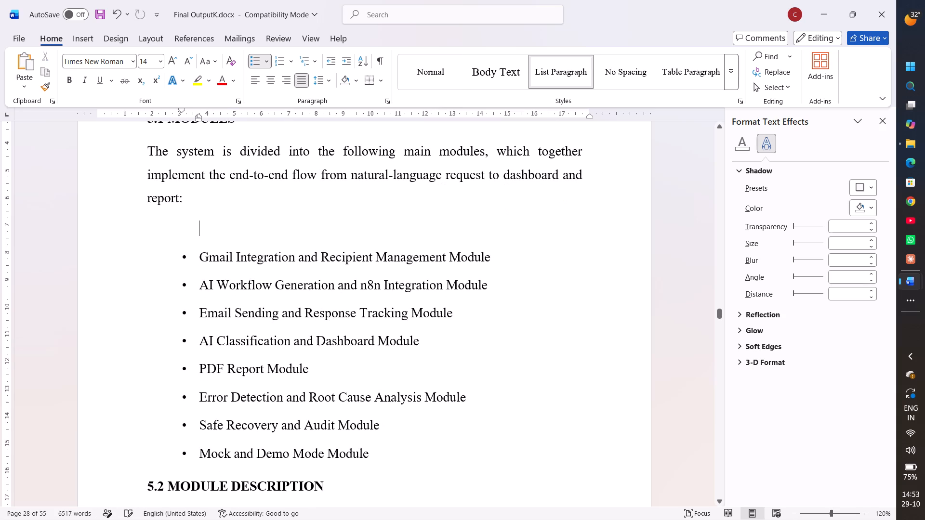
pyautogui.press('BackSpace')
pyautogui.press('BackSpace')
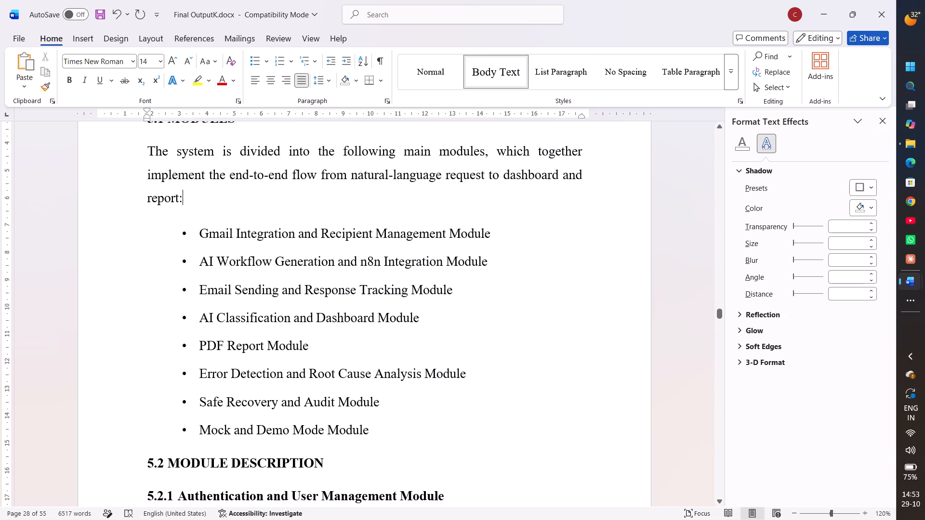
# Delete the "PDF Report Module" bullet from the 5.1 list, keeping the bullet on the following item.
pyautogui.moveTo(199, 346); pyautogui.dragTo(312, 344)
pyautogui.press('BackSpace')
pyautogui.press('BackSpace')
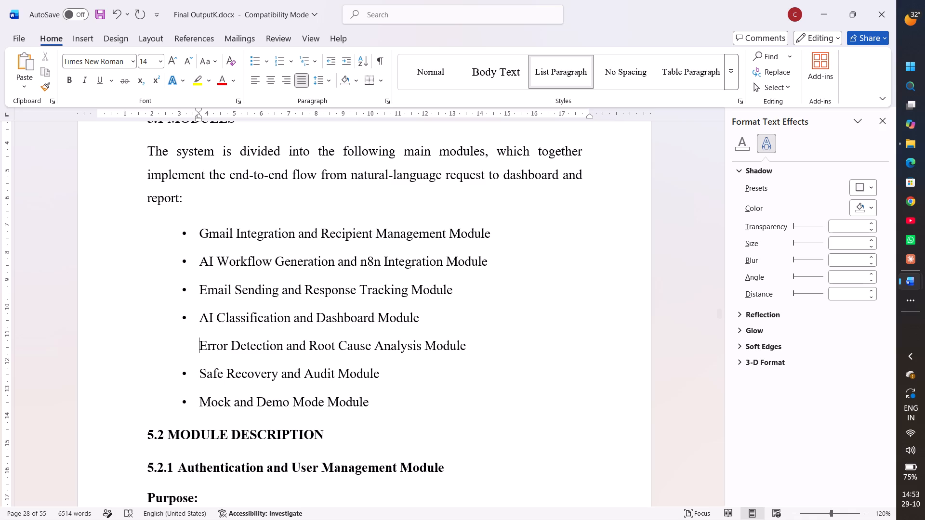
pyautogui.hotkey('ctrl', 'z')
# Delete the "AI Classification and Dashboard Module" bullet and its empty line from the 5.1 list.
pyautogui.moveTo(195, 315); pyautogui.dragTo(429, 326)
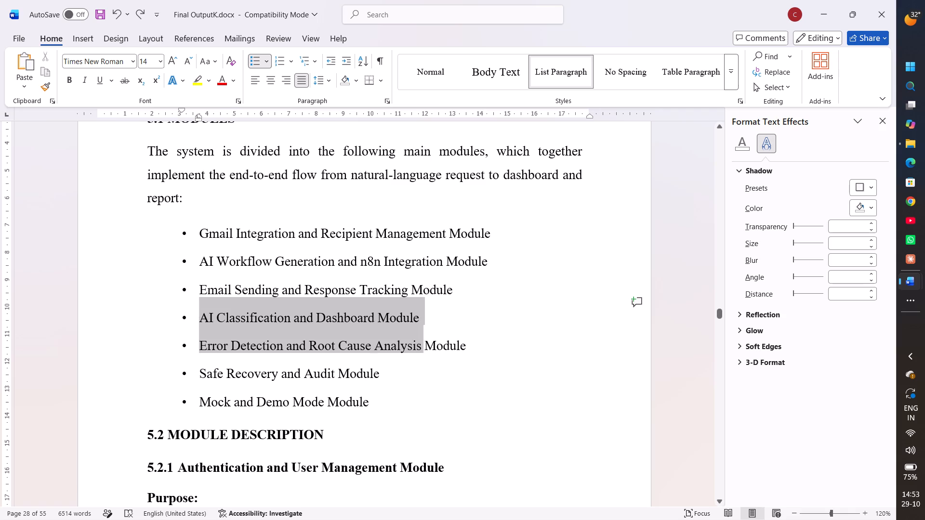
pyautogui.moveTo(429, 326); pyautogui.dragTo(419, 316)
pyautogui.press('BackSpace')
pyautogui.press('BackSpace')
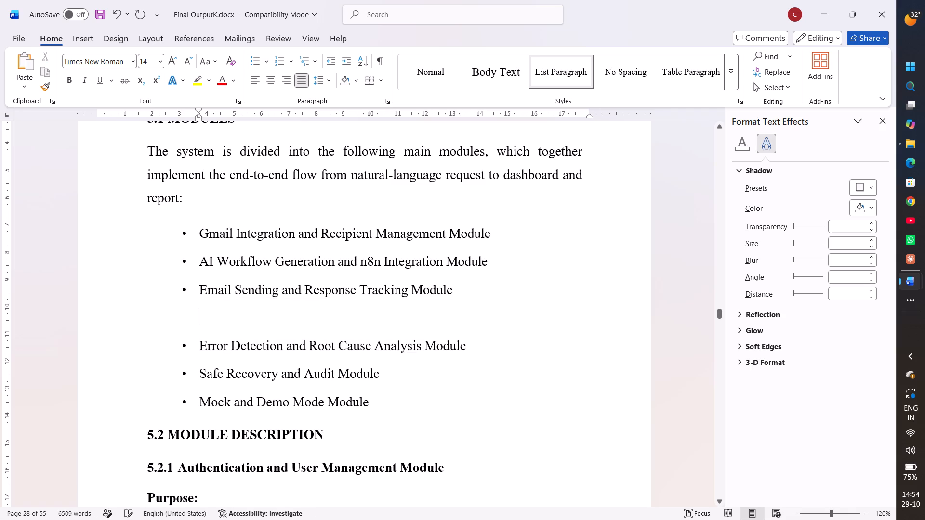
pyautogui.press('BackSpace')
pyautogui.press('BackSpace')
pyautogui.press('BackSpace')
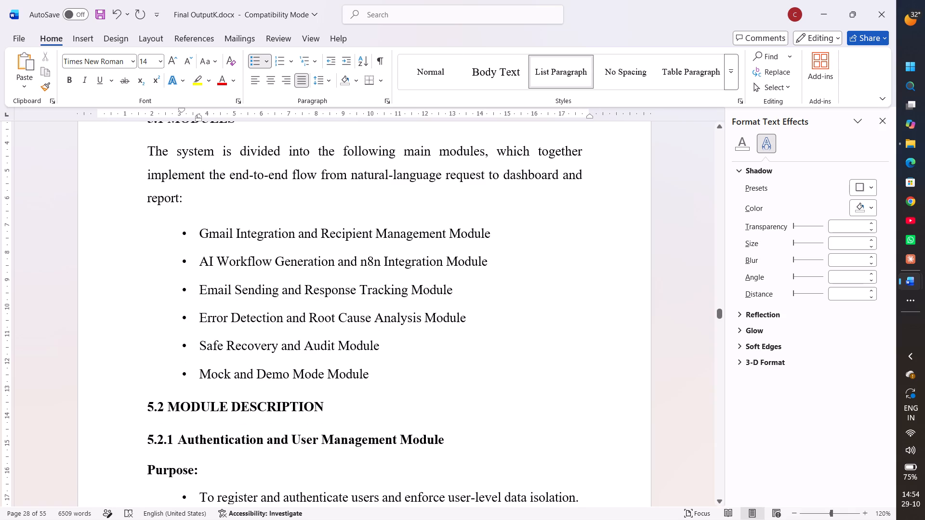
# Delete the "Mock and Demo Mode Module" bullet from the end of the 5.1 list, keeping the 5.2 heading separate.
pyautogui.moveTo(197, 375); pyautogui.dragTo(361, 381)
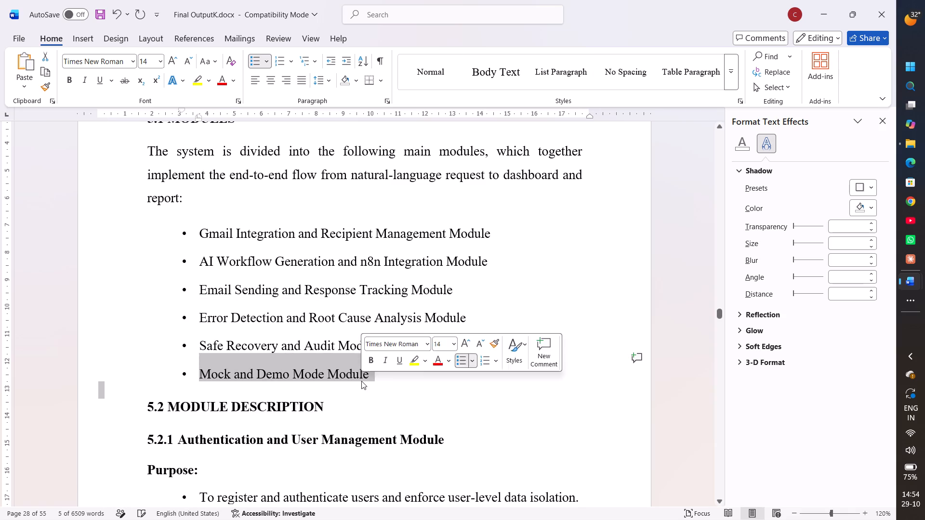
pyautogui.press('BackSpace')
pyautogui.press('BackSpace')
pyautogui.hotkey('ctrl', 'z')
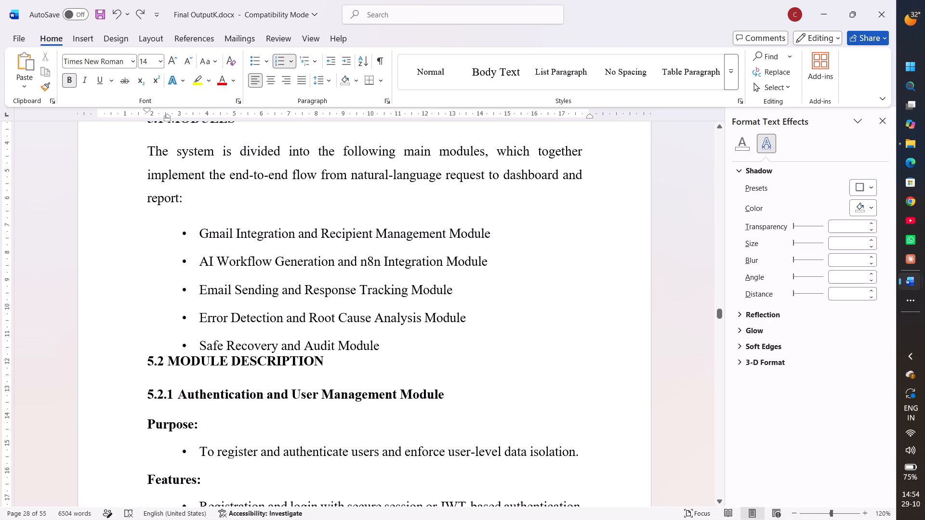
# Delete the "Safe Recovery and Audit Module" bullet from the 5.1 list.
pyautogui.moveTo(196, 346); pyautogui.dragTo(383, 349)
pyautogui.press('BackSpace')
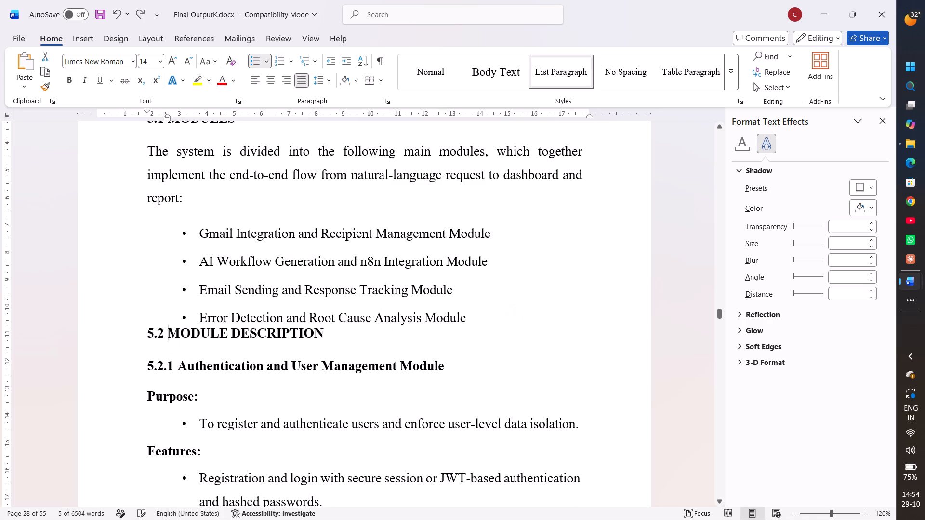
# Insert a blank unbulleted line after "Error Detection and Root Cause Analysis Module", above the 5.2 MODULE DESCRIPTION heading.
pyautogui.click(479, 316)
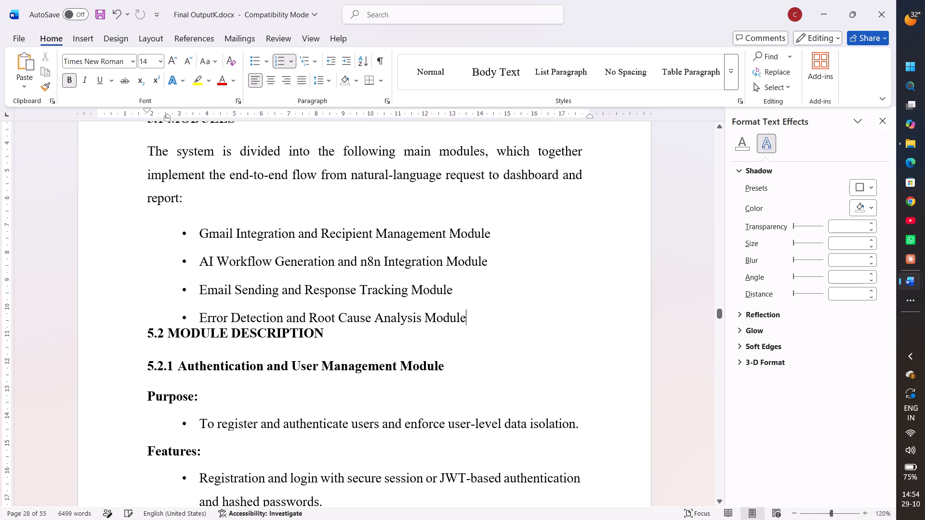
pyautogui.press('Return')
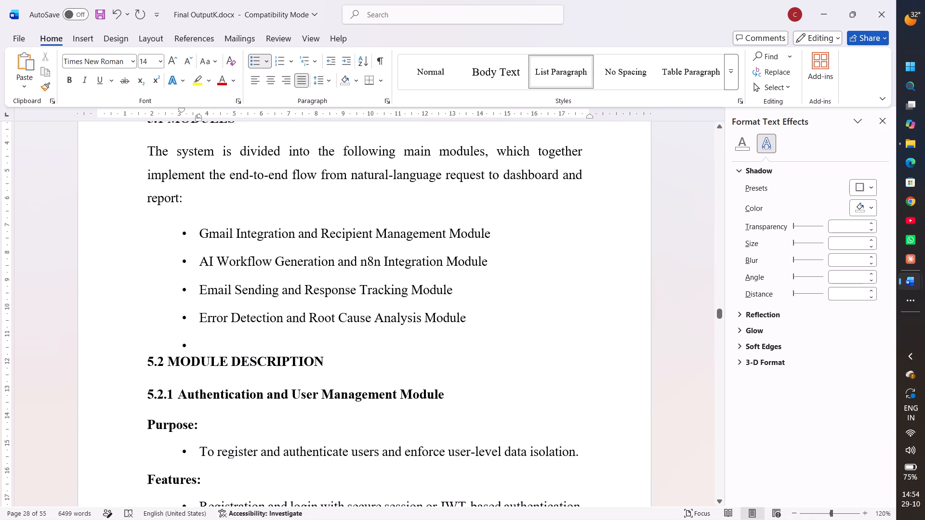
pyautogui.click(183, 348)
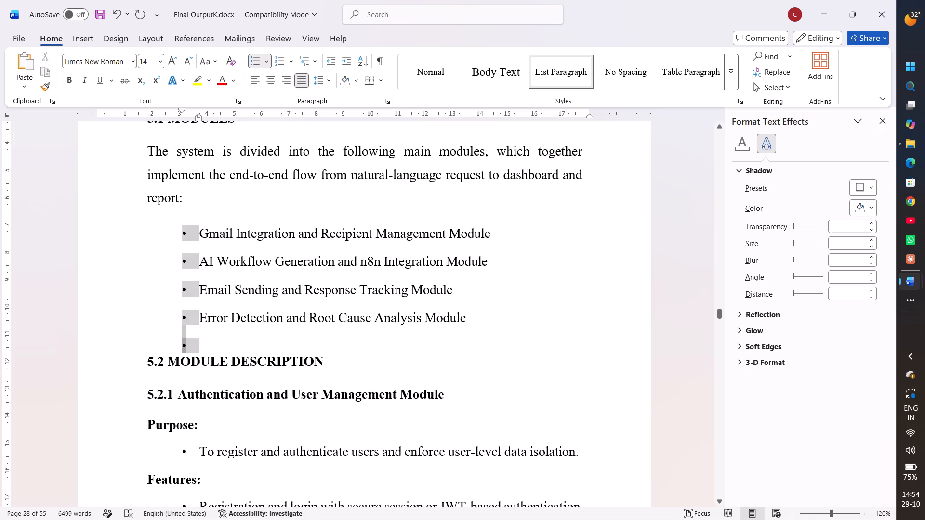
pyautogui.click(183, 348)
pyautogui.click(189, 347)
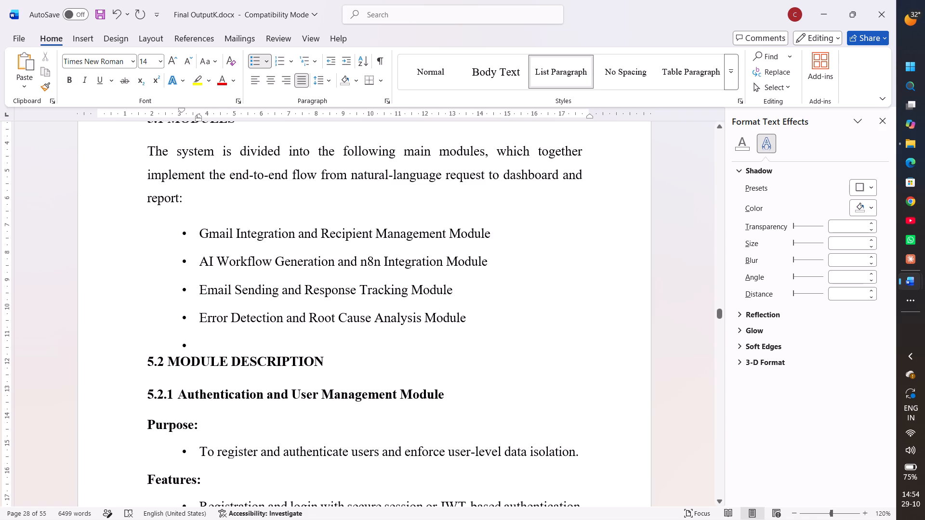
pyautogui.press('BackSpace')
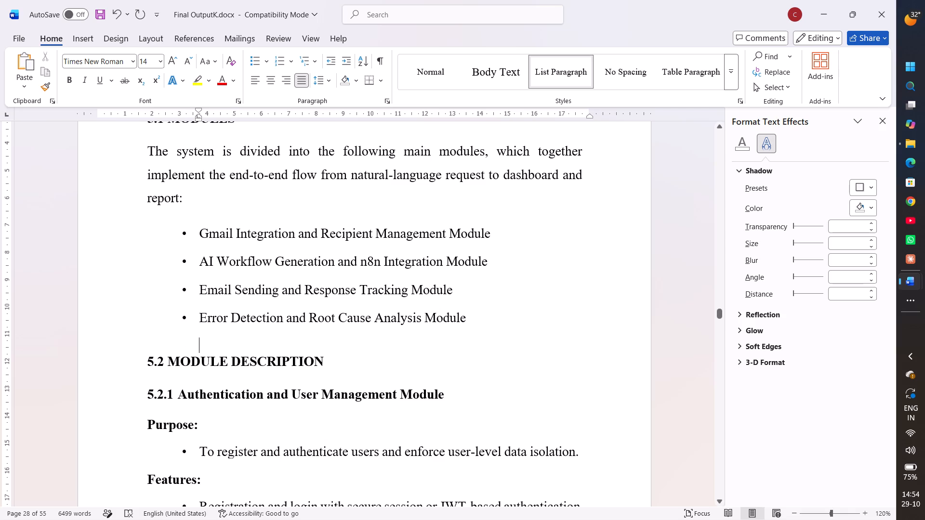
# Save the report document.
pyautogui.scroll(-2, 298, 308)
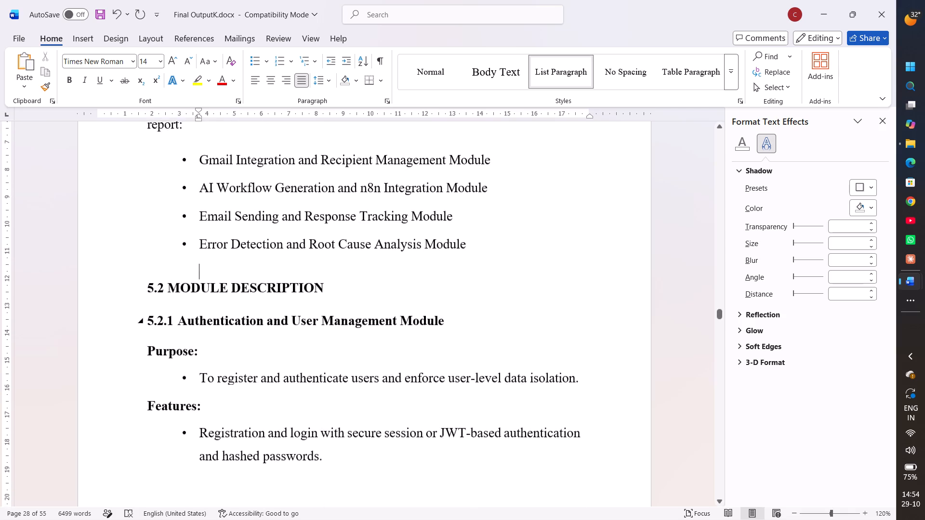
pyautogui.scroll(-3, 298, 308)
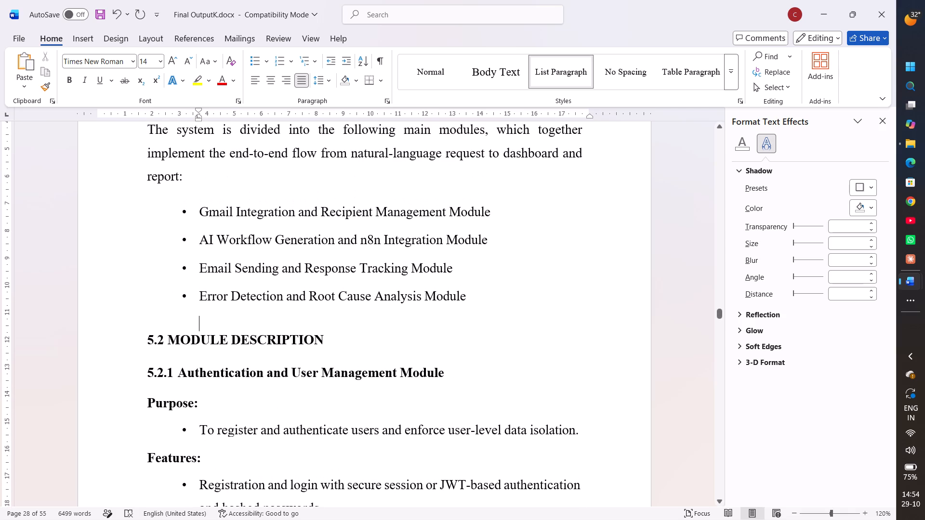
pyautogui.scroll(-2, 298, 308)
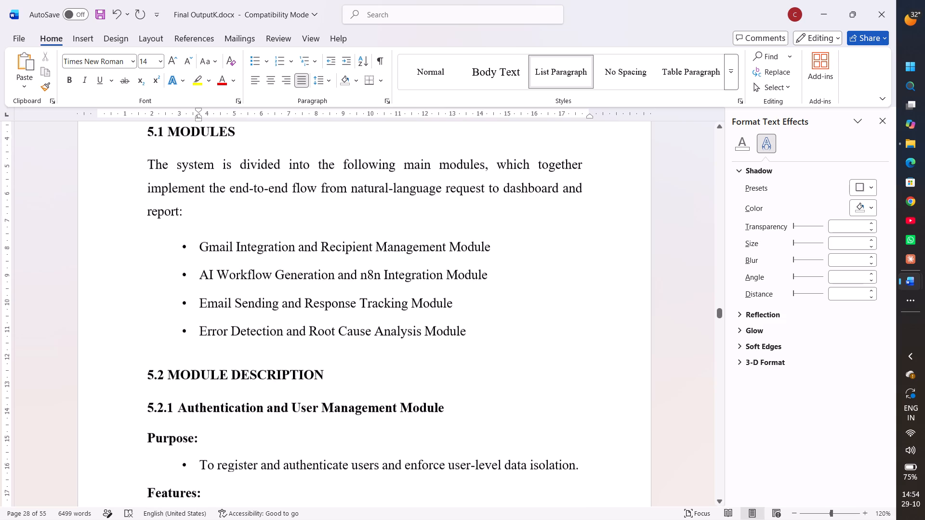
pyautogui.scroll(-2, 298, 308)
pyautogui.hotkey('ctrl', 's')
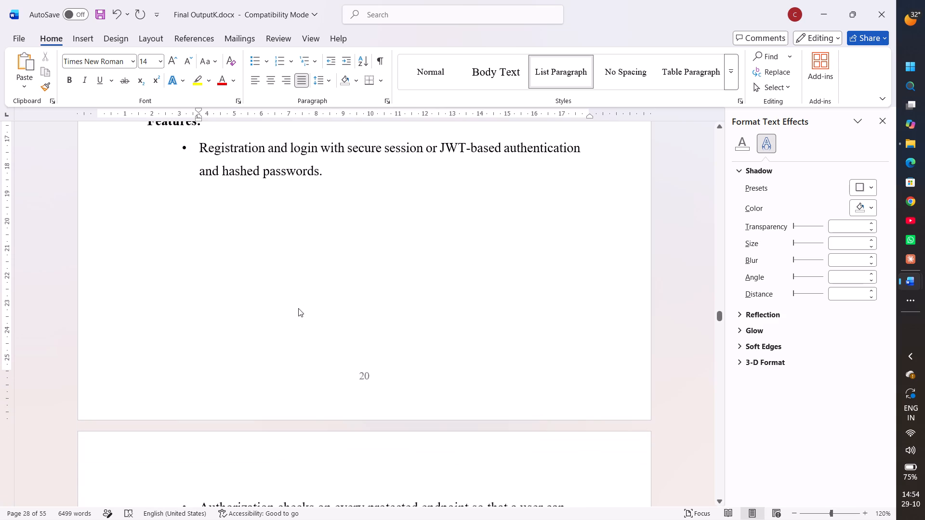
# Replace the thick black frame of the overall design diagram in section 4.1 with the simple white frame picture style.
pyautogui.scroll(20, 298, 308)
pyautogui.scroll(20, 298, 308)
pyautogui.scroll(20, 298, 308)
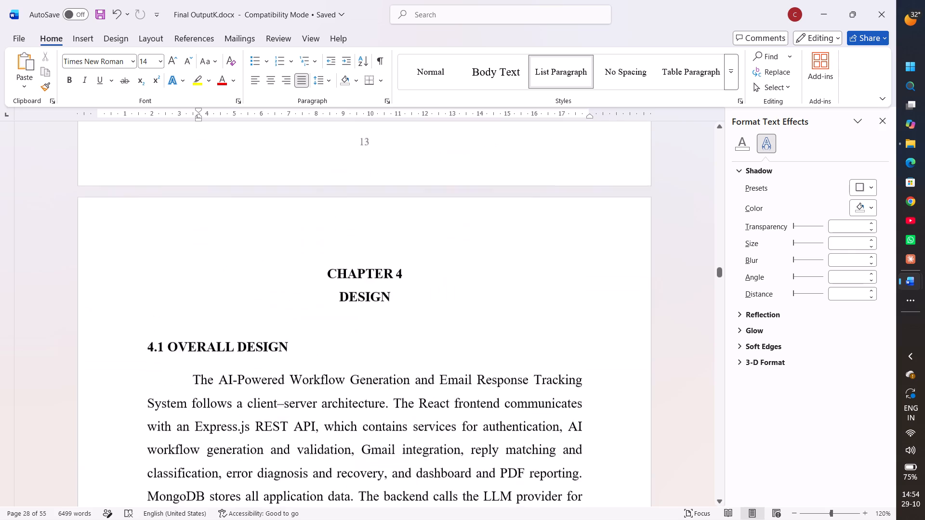
pyautogui.scroll(-1, 298, 308)
pyautogui.scroll(4, 298, 308)
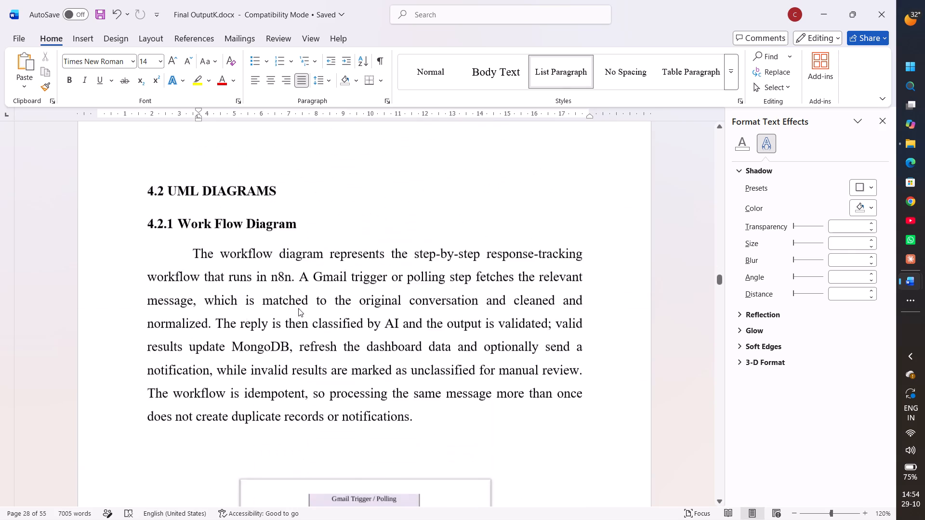
pyautogui.scroll(3, 298, 308)
pyautogui.hscroll(1, 298, 308)
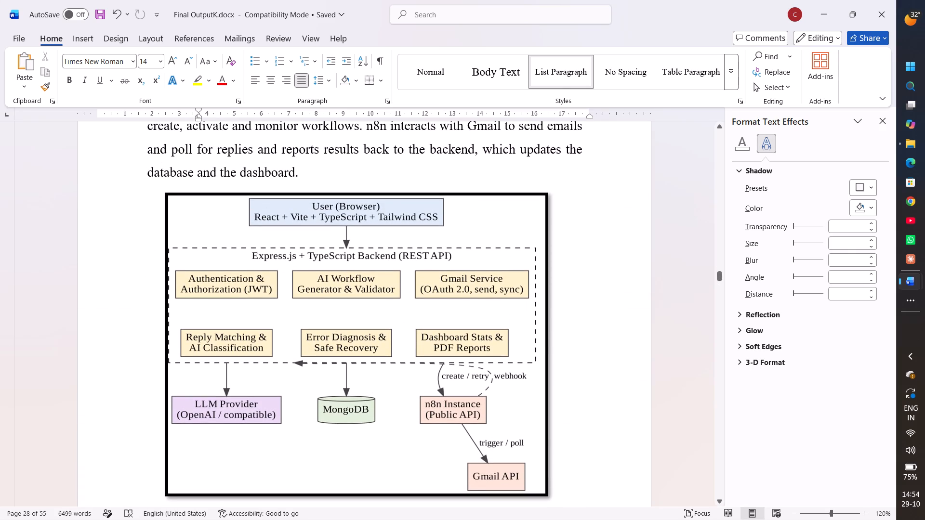
pyautogui.hscroll(1, 298, 308)
pyautogui.rightClick(298, 308)
pyautogui.rightClick(298, 308)
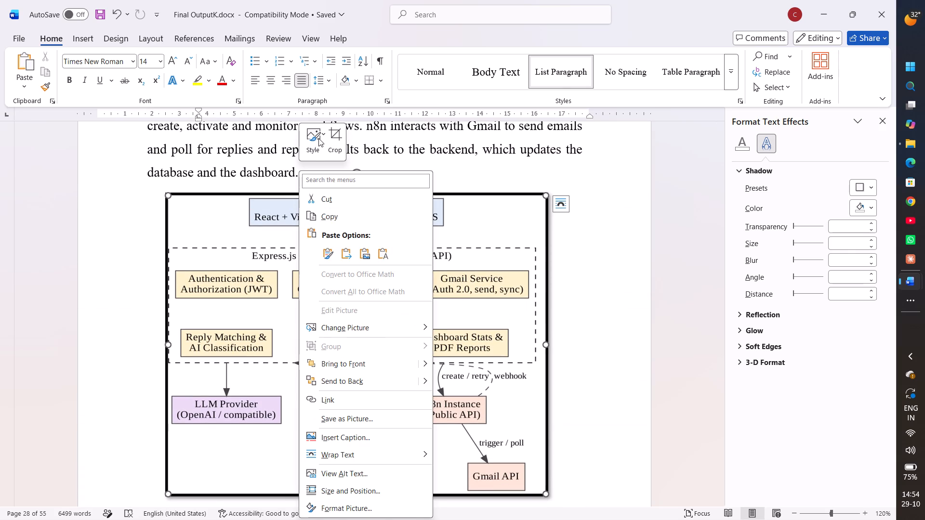
pyautogui.click(320, 138)
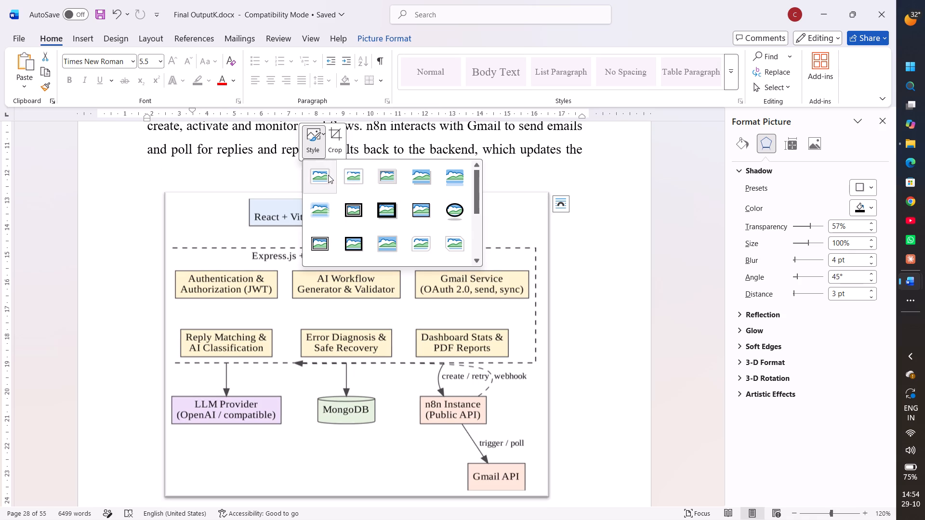
pyautogui.click(328, 175)
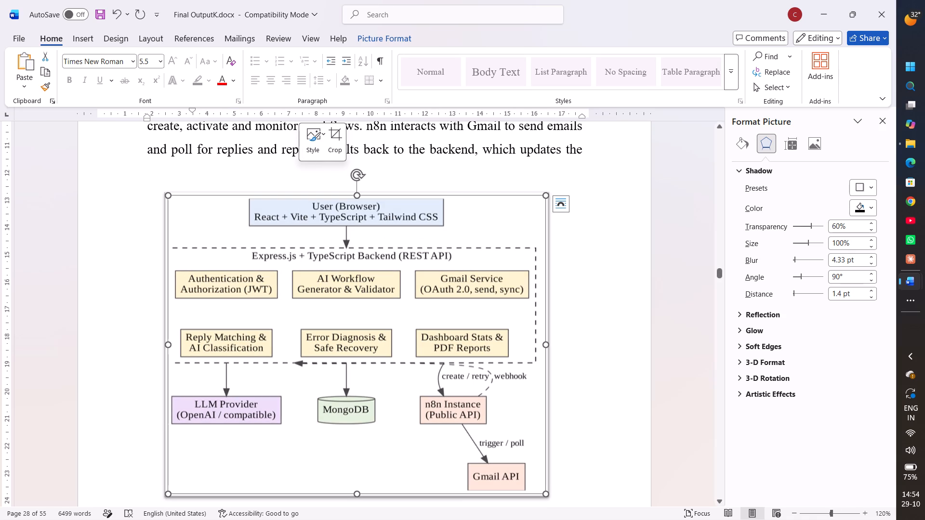
pyautogui.click(599, 286)
# Apply the simple white frame picture style to the Work Flow Diagram of Fig 4.2.
pyautogui.scroll(-2, 599, 286)
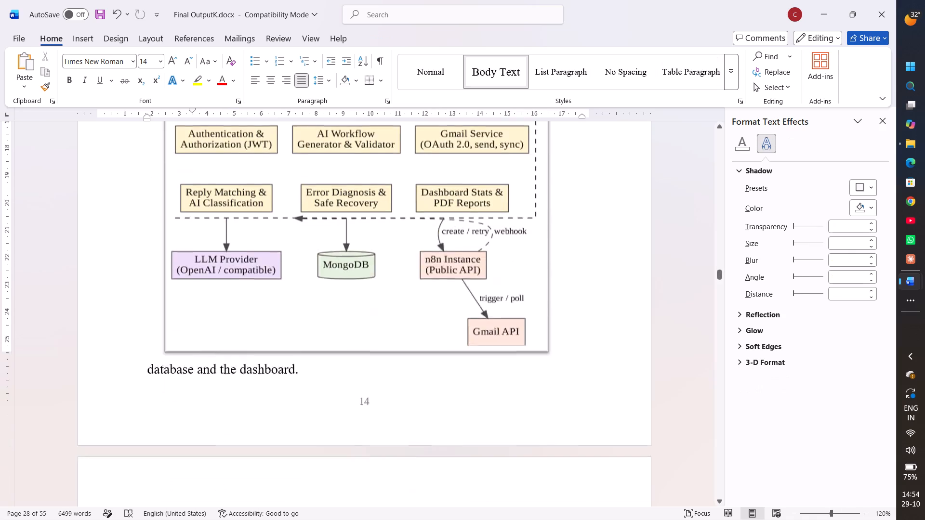
pyautogui.scroll(-1, 599, 286)
pyautogui.scroll(1, 599, 286)
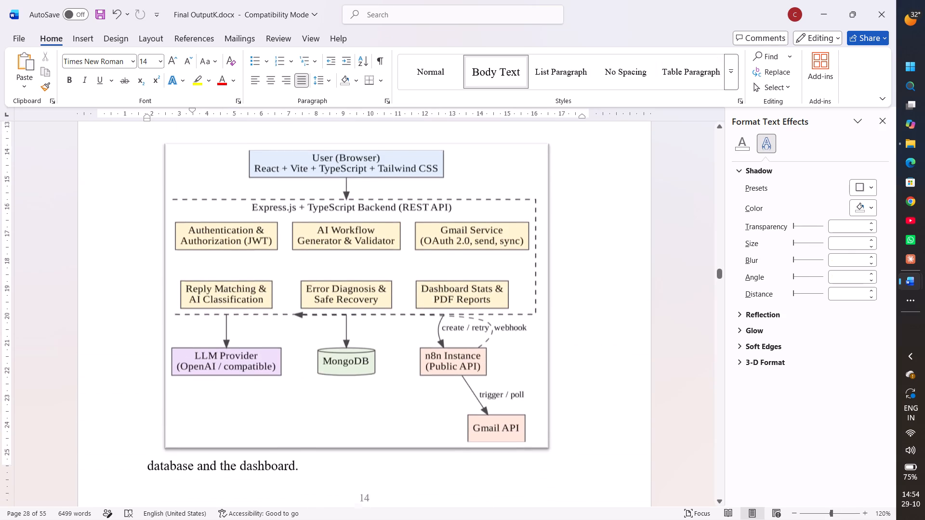
pyautogui.scroll(1, 599, 286)
pyautogui.scroll(-1, 599, 286)
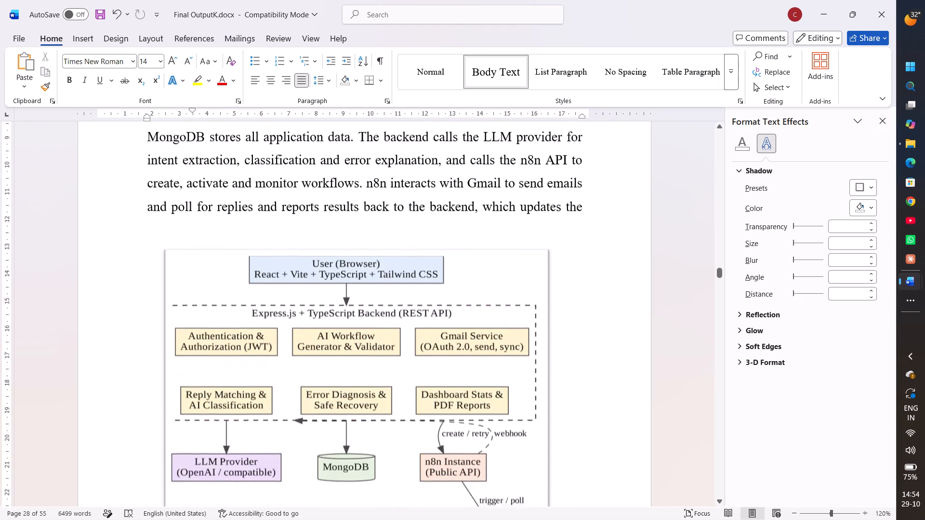
pyautogui.scroll(-1, 599, 286)
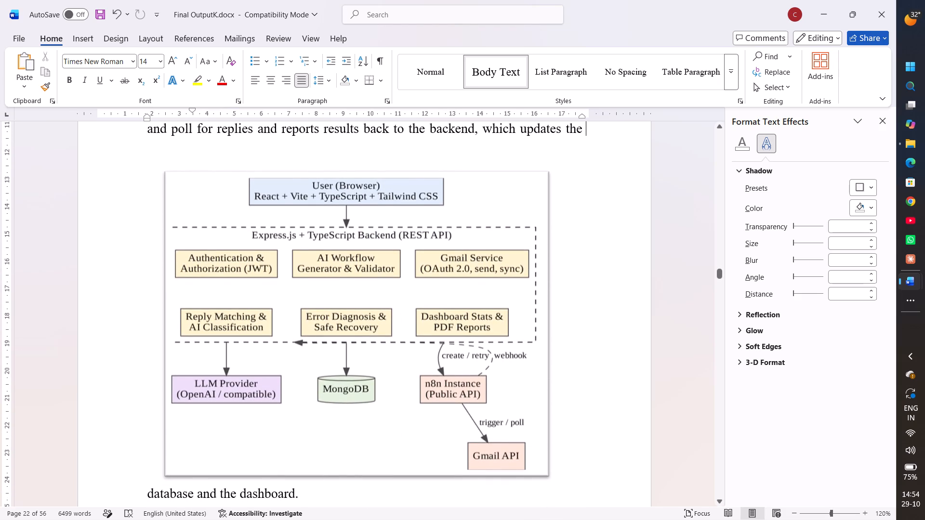
pyautogui.scroll(-5, 517, 232)
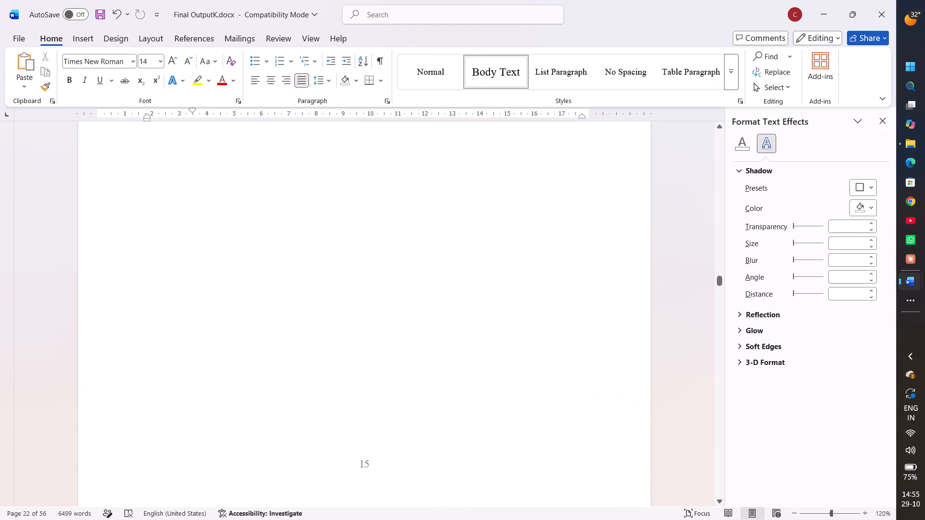
pyautogui.scroll(-6, 517, 232)
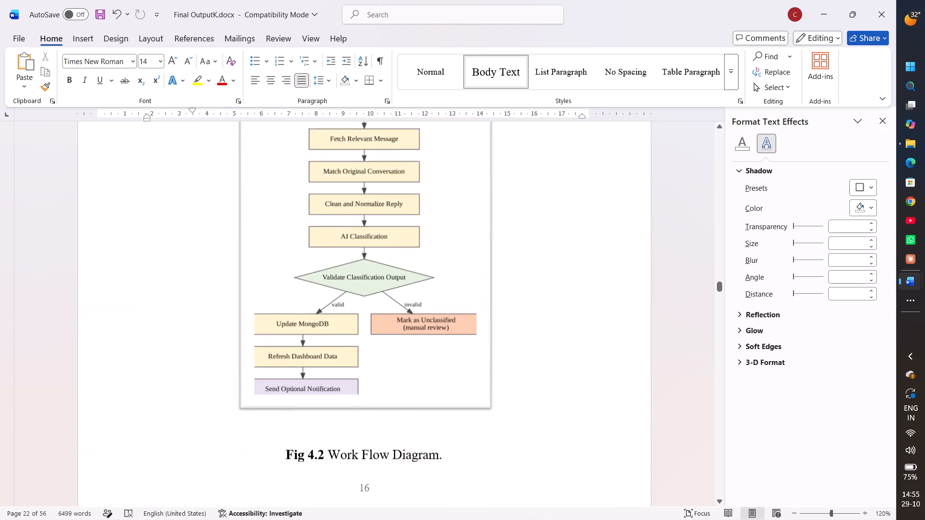
pyautogui.rightClick(454, 225)
pyautogui.click(476, 137)
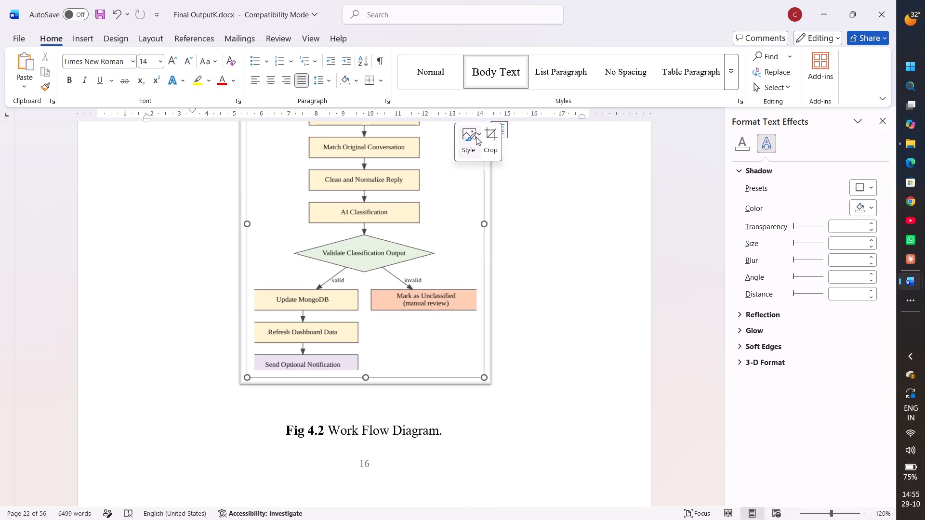
pyautogui.click(479, 173)
pyautogui.click(523, 240)
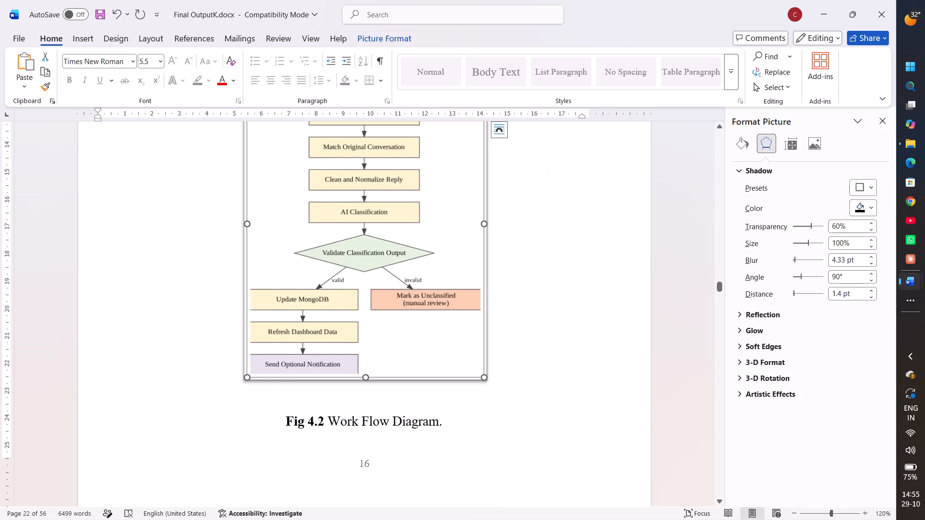
# Apply the simple white frame picture style to the Use Case Diagram of Fig 4.3.
pyautogui.scroll(-1, 523, 240)
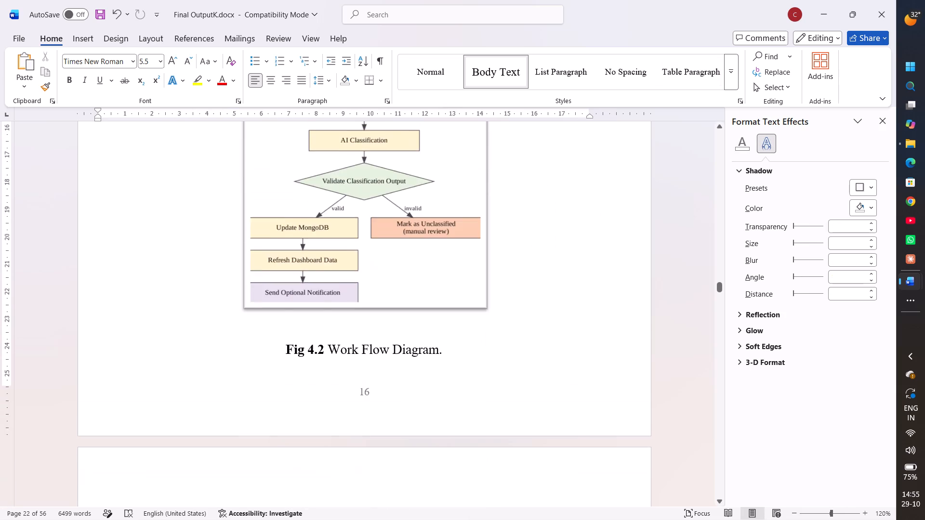
pyautogui.scroll(-2, 523, 240)
pyautogui.click(456, 340)
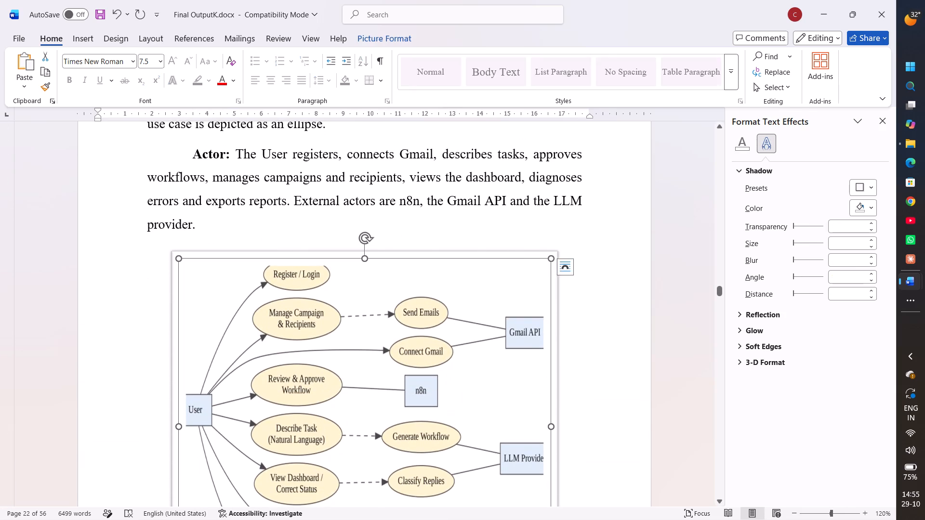
pyautogui.rightClick(456, 340)
pyautogui.moveTo(481, 134); pyautogui.dragTo(482, 182)
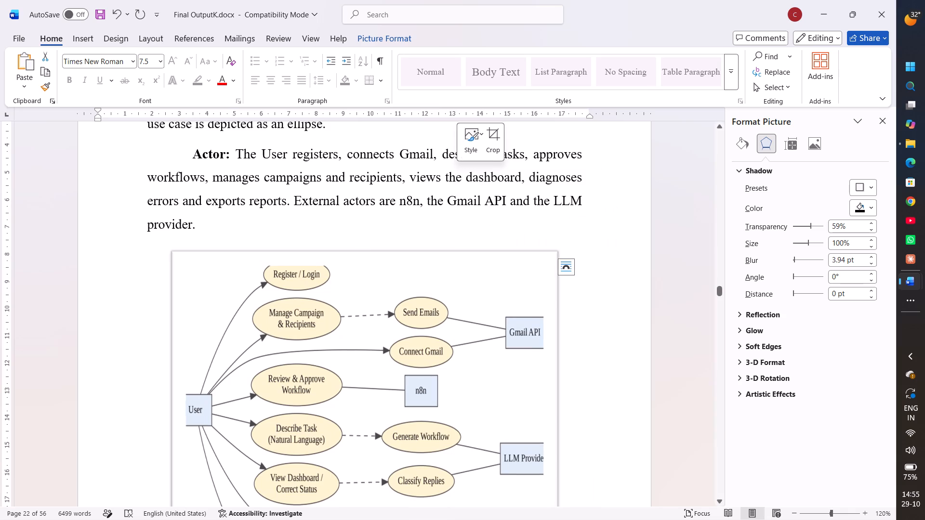
pyautogui.click(482, 182)
# Apply the simple white frame picture style to the Class Diagram of Fig 4.4.
pyautogui.scroll(-2, 537, 306)
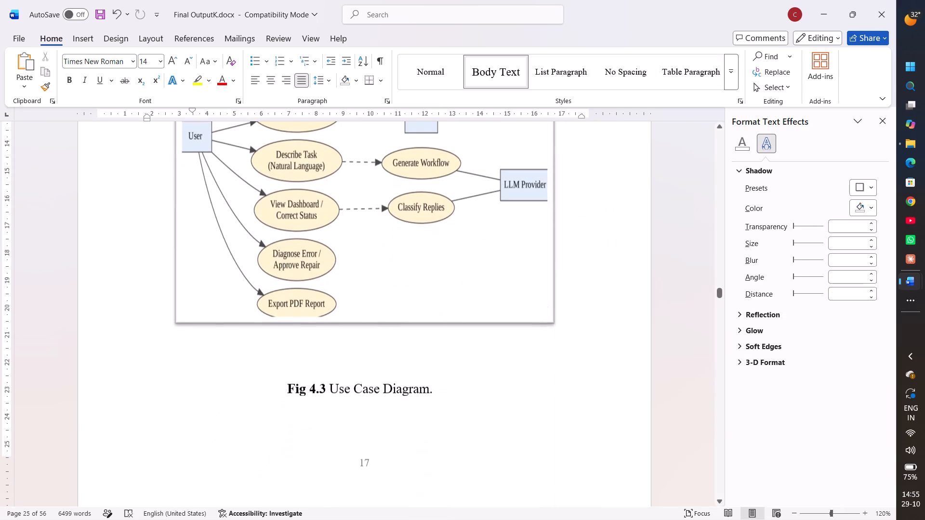
pyautogui.scroll(-3, 537, 306)
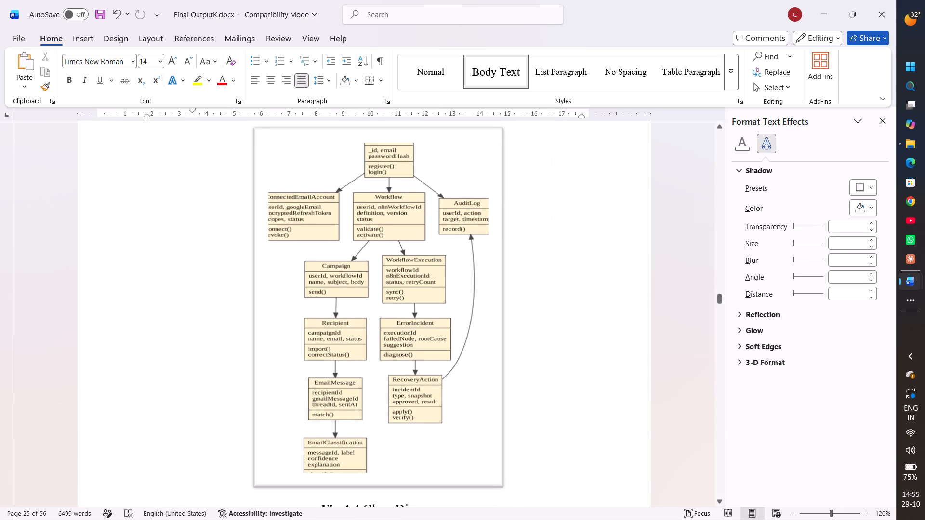
pyautogui.rightClick(450, 257)
pyautogui.moveTo(475, 142); pyautogui.dragTo(474, 174)
pyautogui.click(474, 174)
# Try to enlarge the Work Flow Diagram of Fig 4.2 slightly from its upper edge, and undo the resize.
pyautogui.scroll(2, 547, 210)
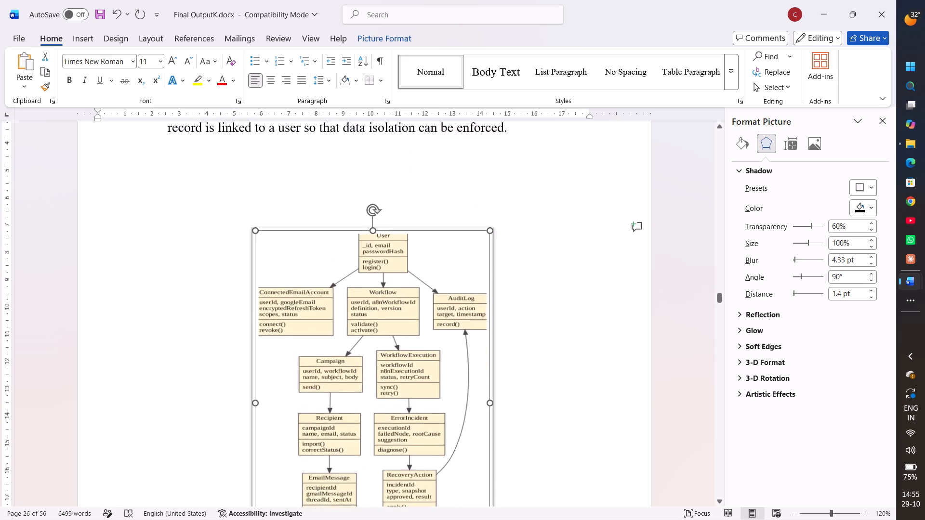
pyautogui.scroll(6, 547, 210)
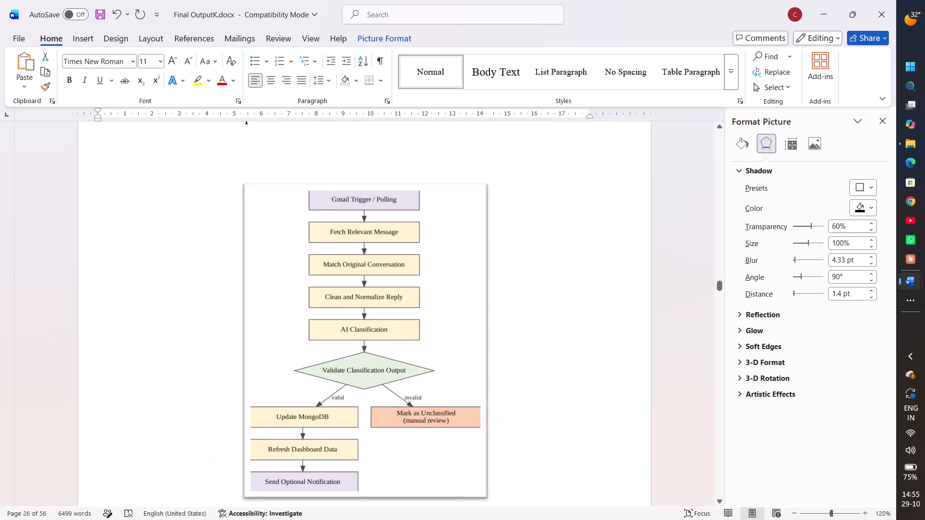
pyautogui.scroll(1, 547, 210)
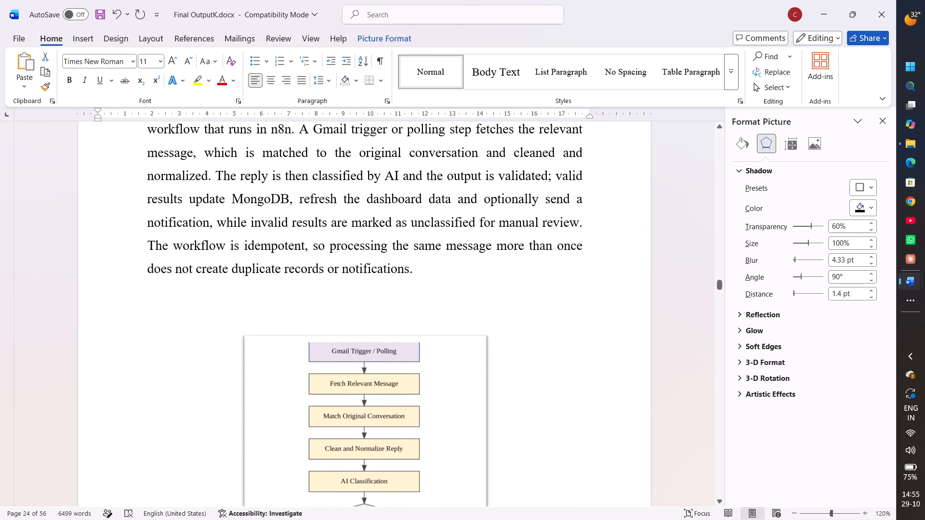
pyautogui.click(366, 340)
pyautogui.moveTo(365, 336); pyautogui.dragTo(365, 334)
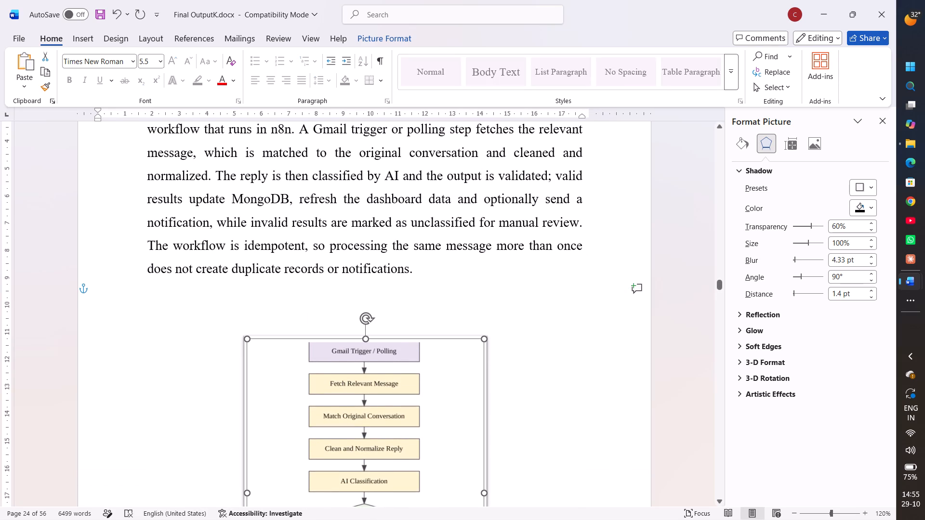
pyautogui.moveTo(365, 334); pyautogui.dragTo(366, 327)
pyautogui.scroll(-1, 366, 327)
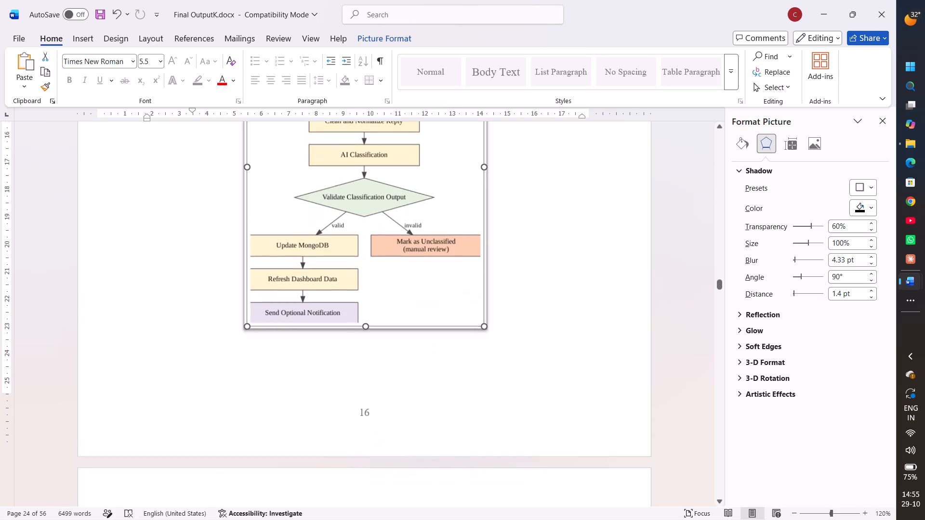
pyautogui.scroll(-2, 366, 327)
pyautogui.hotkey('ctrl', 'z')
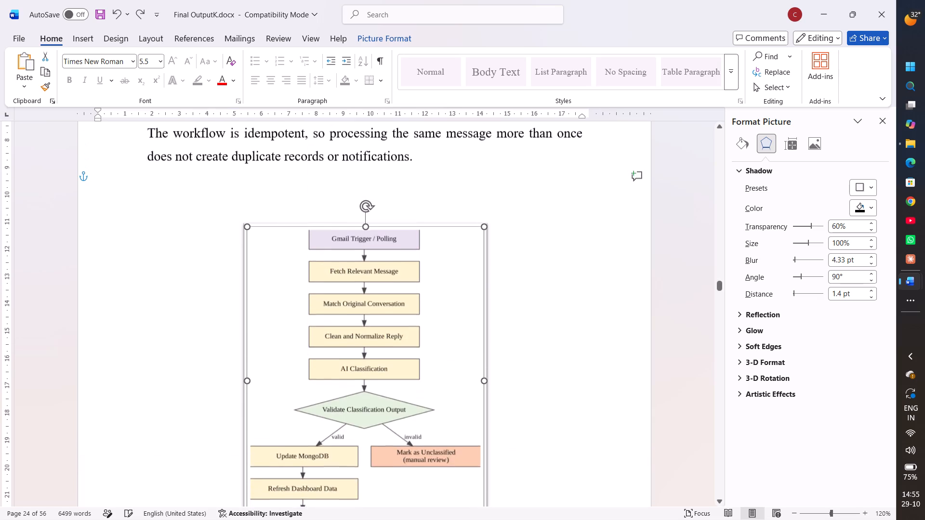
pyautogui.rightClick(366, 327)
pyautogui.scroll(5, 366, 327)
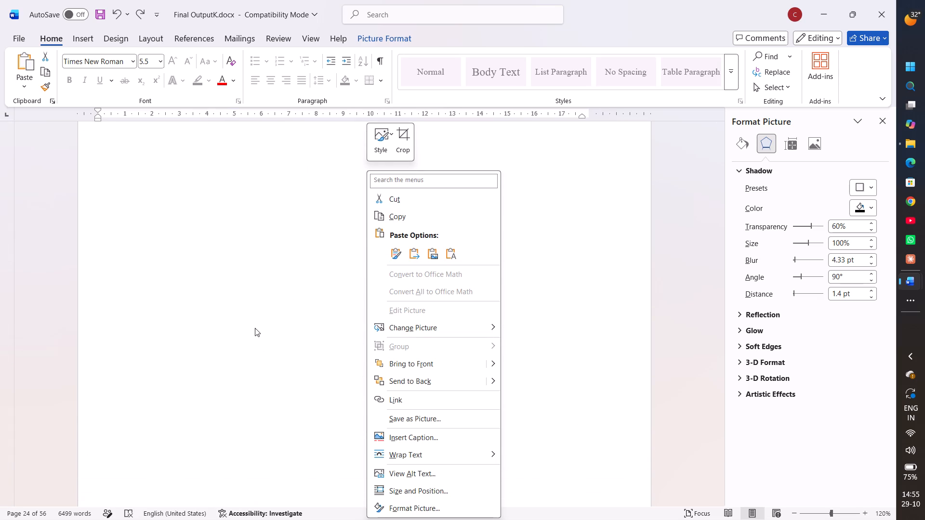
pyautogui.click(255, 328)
# Shorten the Proposed System Architecture diagram of Fig 4.1 slightly from its upper edge to fit the paragraph's last line above it, and save the document.
pyautogui.scroll(4, 255, 328)
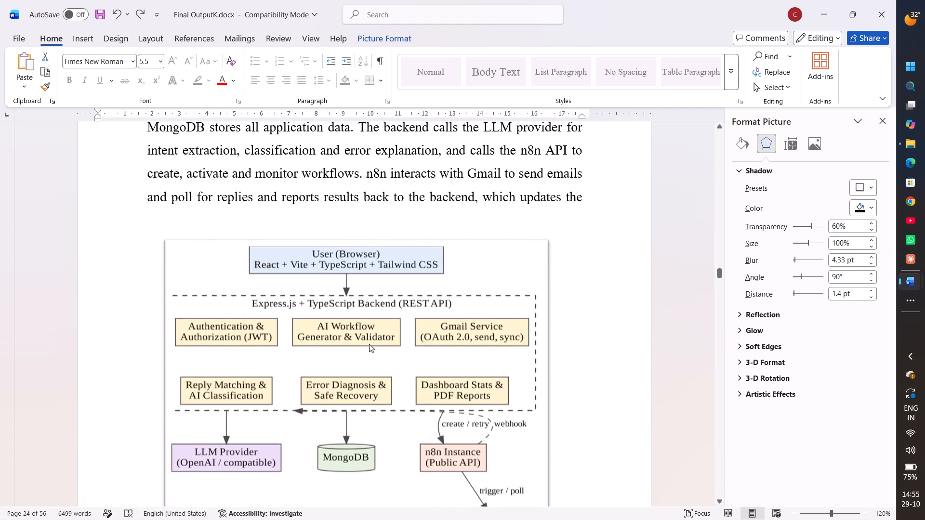
pyautogui.scroll(1, 369, 344)
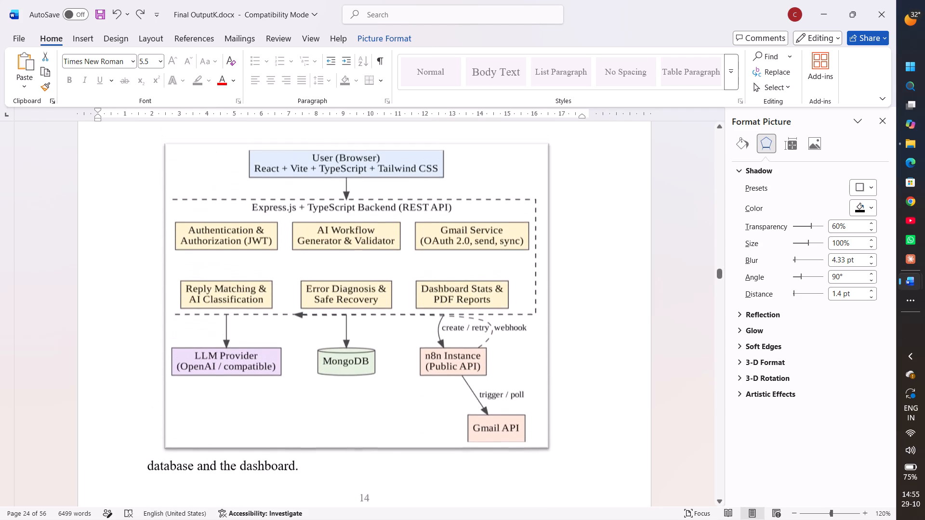
pyautogui.scroll(1, 369, 344)
pyautogui.click(357, 285)
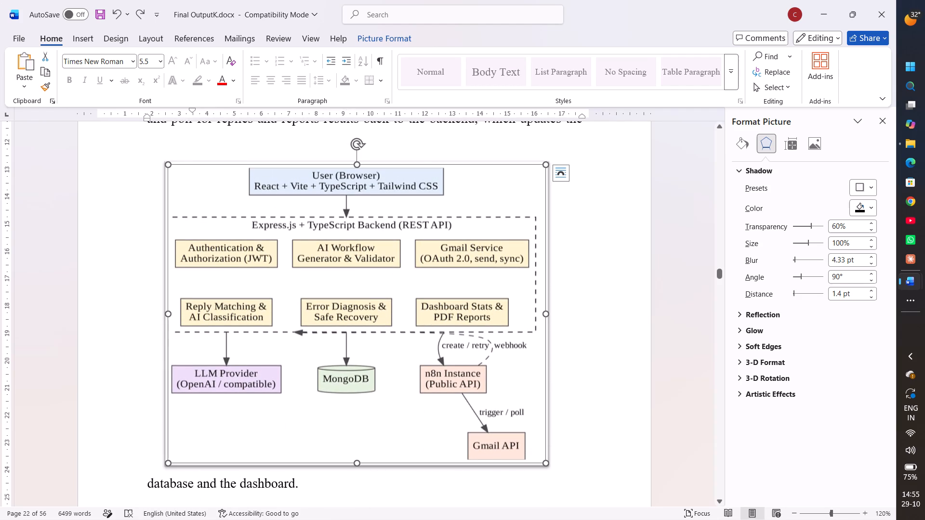
pyautogui.moveTo(359, 165); pyautogui.dragTo(359, 172)
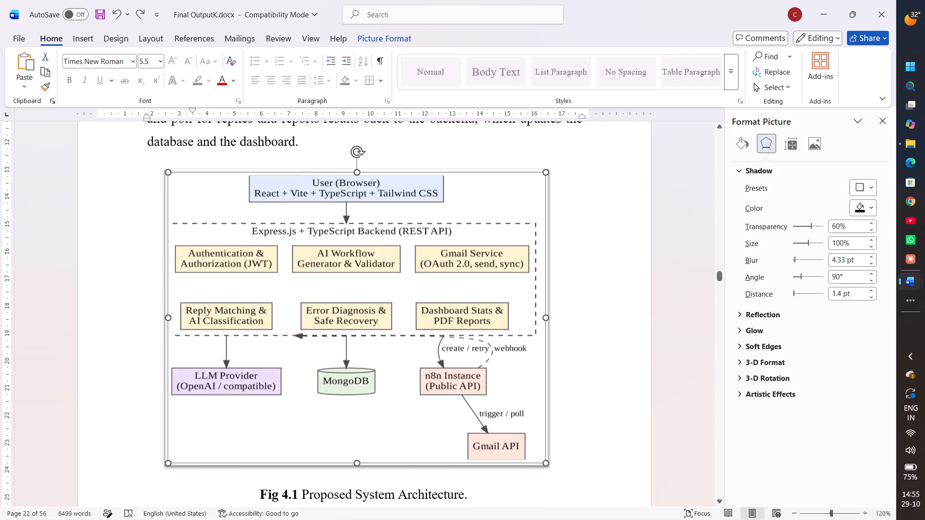
pyautogui.moveTo(359, 172); pyautogui.dragTo(358, 172)
pyautogui.click(569, 229)
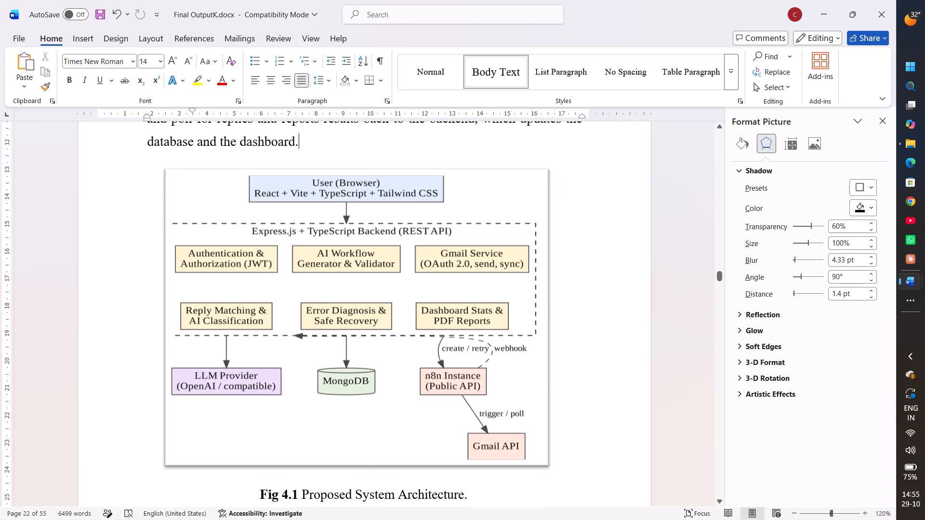
pyautogui.hotkey('ctrl', 's')
# Review the framing and spacing of the chapter 4 UML diagrams from the Work Flow Diagram through the Sequence Diagram.
pyautogui.scroll(-3, 569, 229)
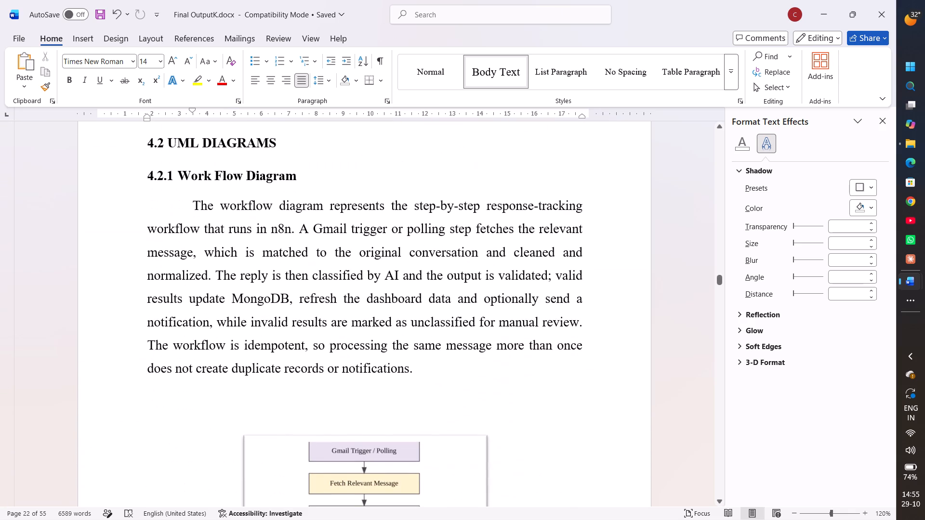
pyautogui.scroll(-3, 569, 229)
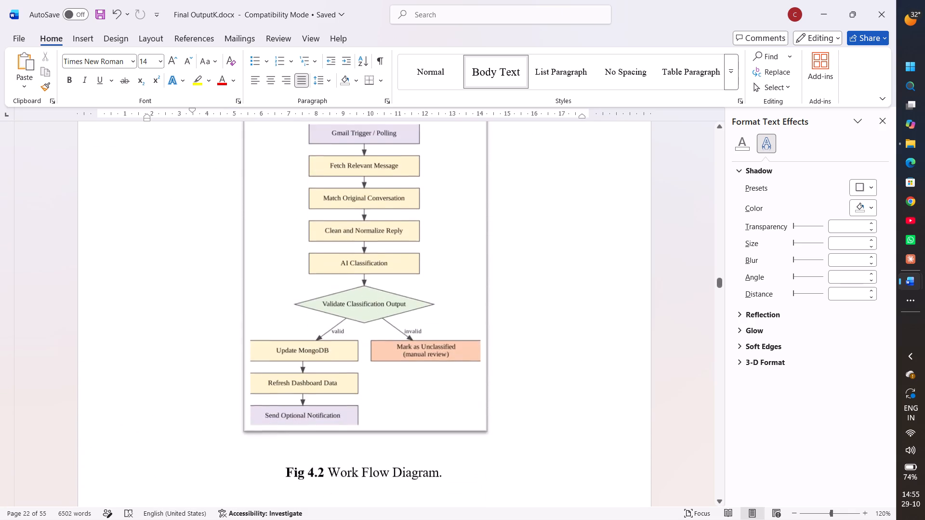
pyautogui.scroll(-4, 569, 229)
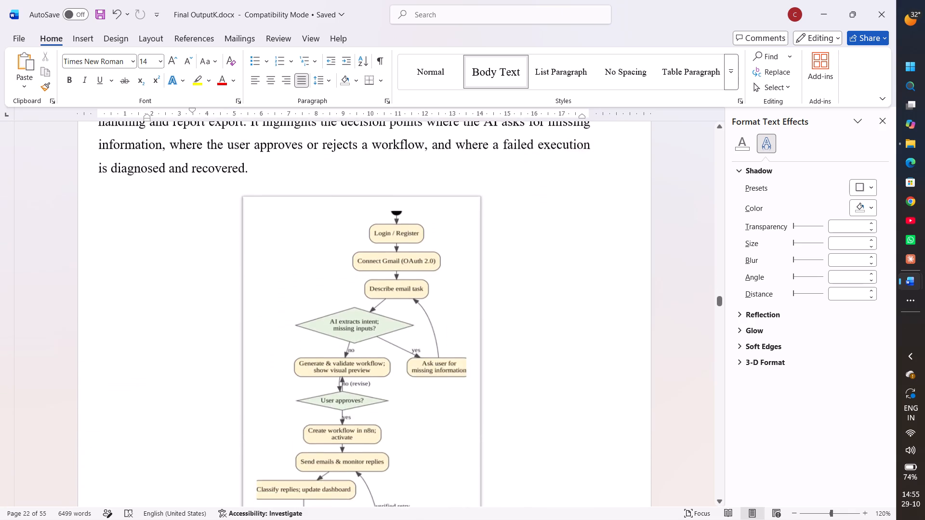
pyautogui.scroll(-3, 569, 229)
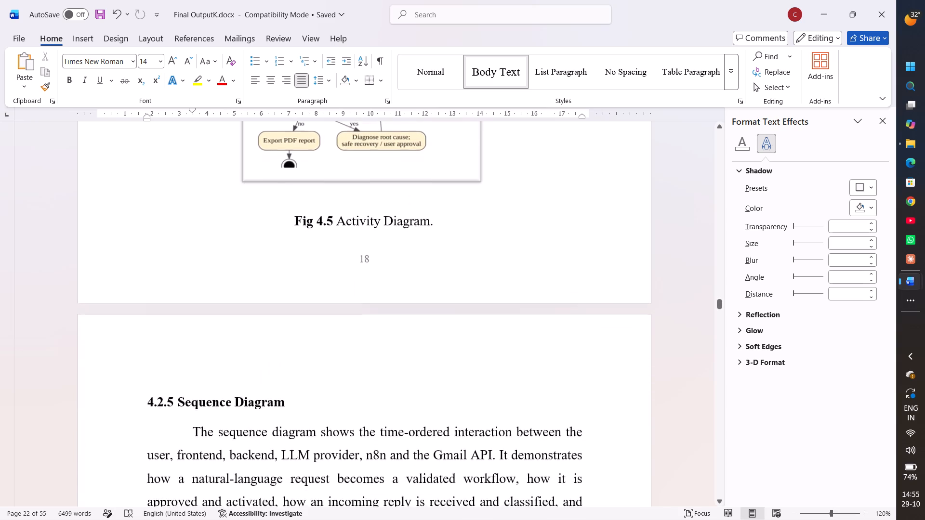
pyautogui.scroll(-2, 569, 229)
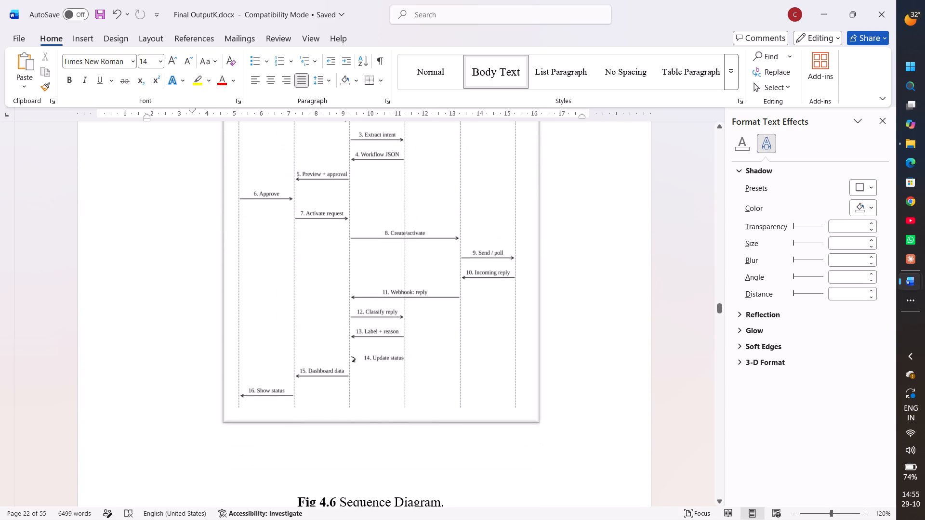
# Remove the empty line between the Sequence Diagram and its Fig 4.6 caption to bring the caption closer to the picture.
pyautogui.scroll(-1, 569, 229)
pyautogui.click(385, 304)
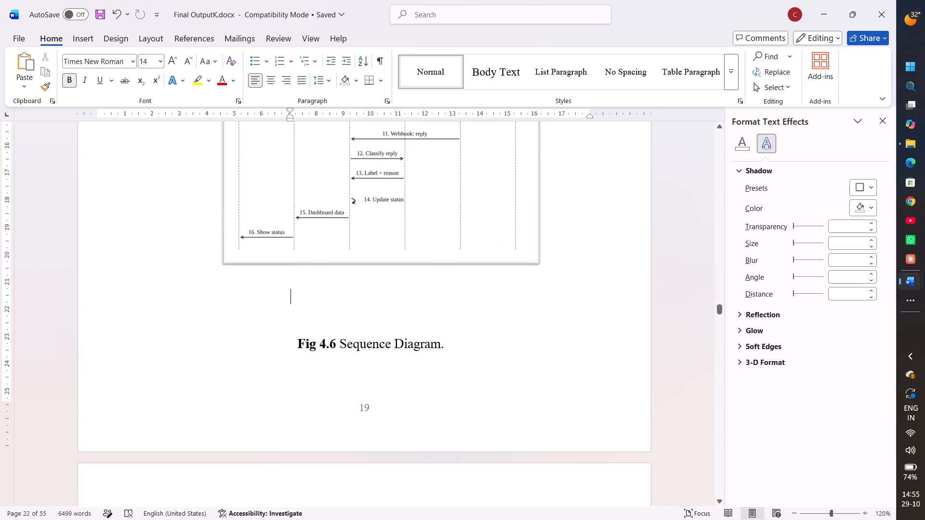
pyautogui.press('BackSpace')
pyautogui.press('BackSpace')
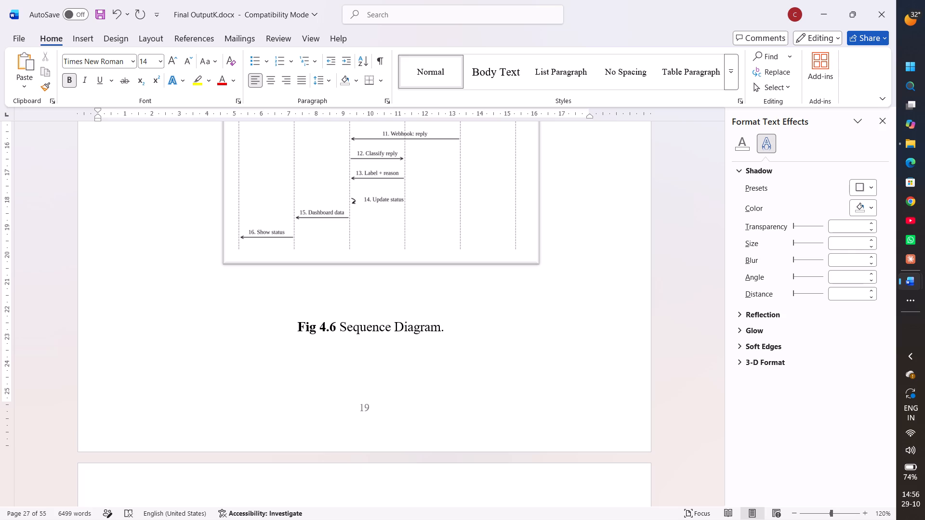
pyautogui.press('BackSpace')
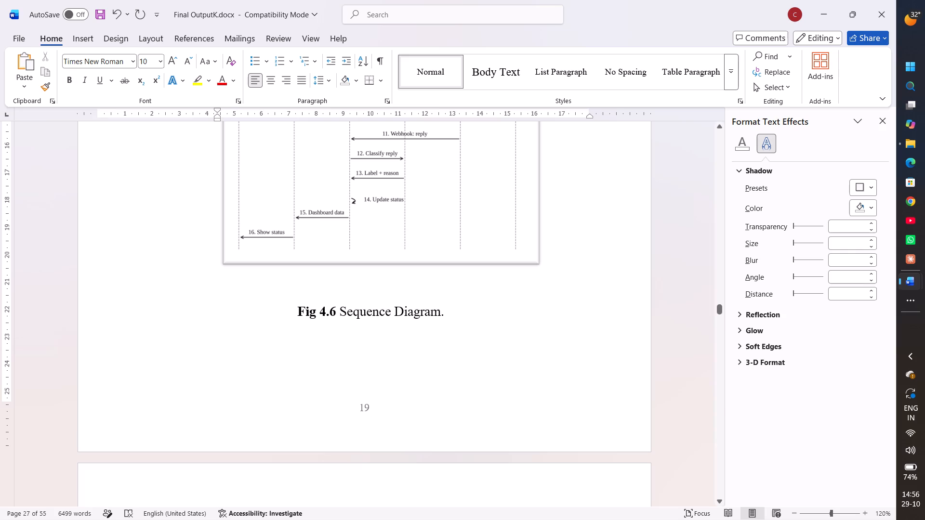
# Review the layout and spacing of chapter 5 from section 5.1 Modules through section 5.2.8 Safe Recovery and Audit Module.
pyautogui.scroll(-4, 364, 379)
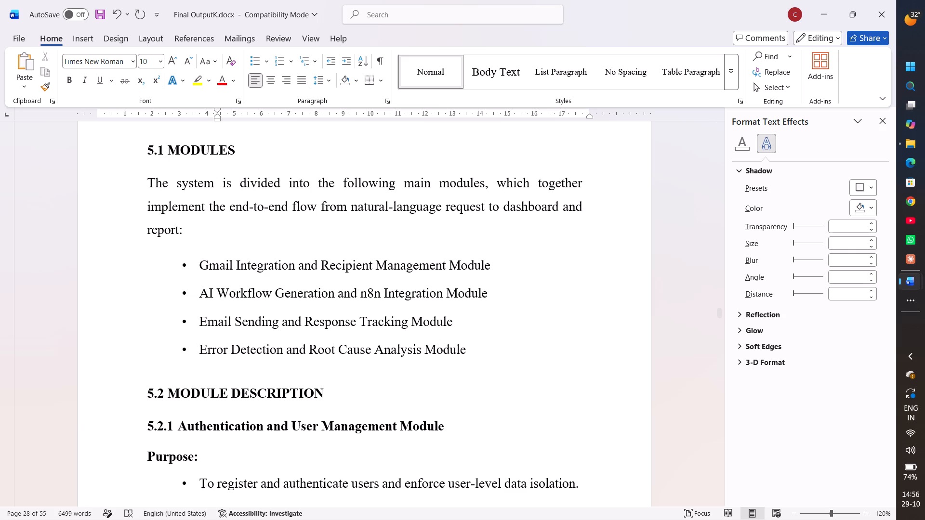
pyautogui.hscroll(1, 364, 379)
pyautogui.scroll(-4, 364, 383)
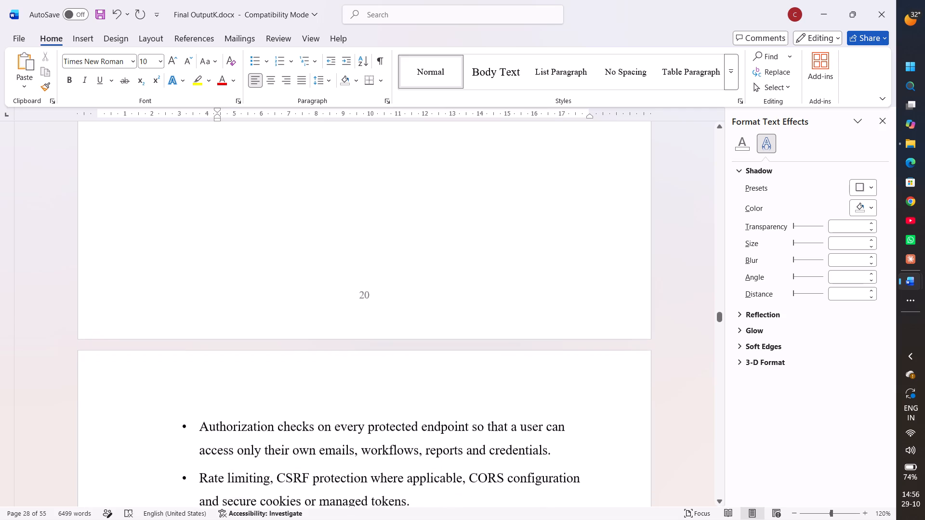
pyautogui.scroll(-2, 364, 383)
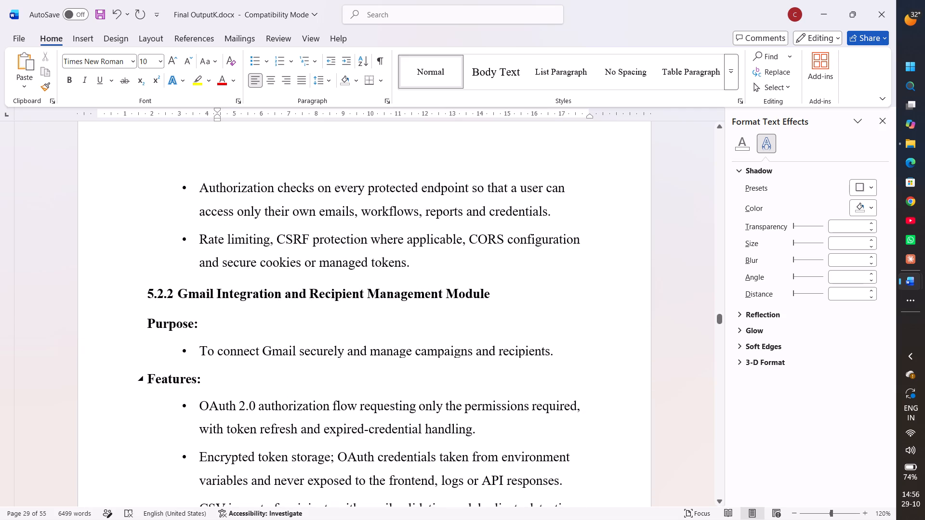
pyautogui.rightClick(364, 383)
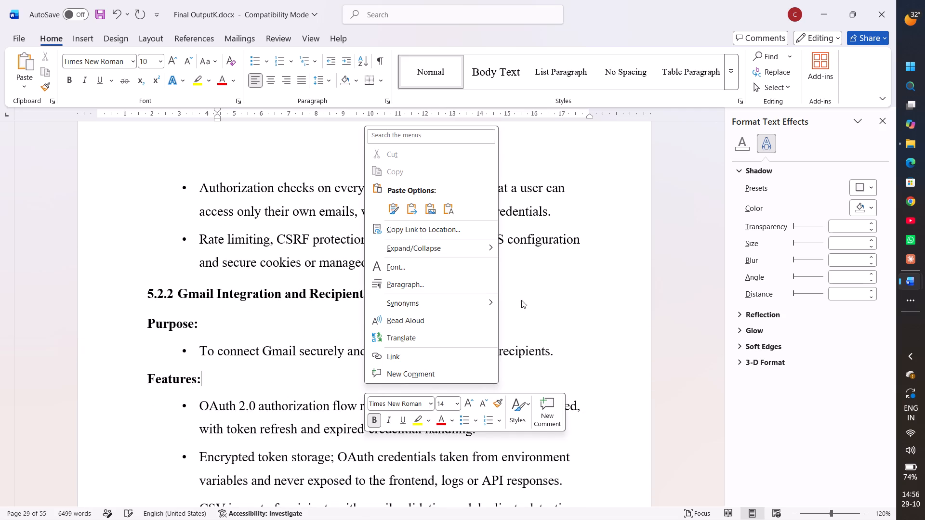
pyautogui.click(536, 305)
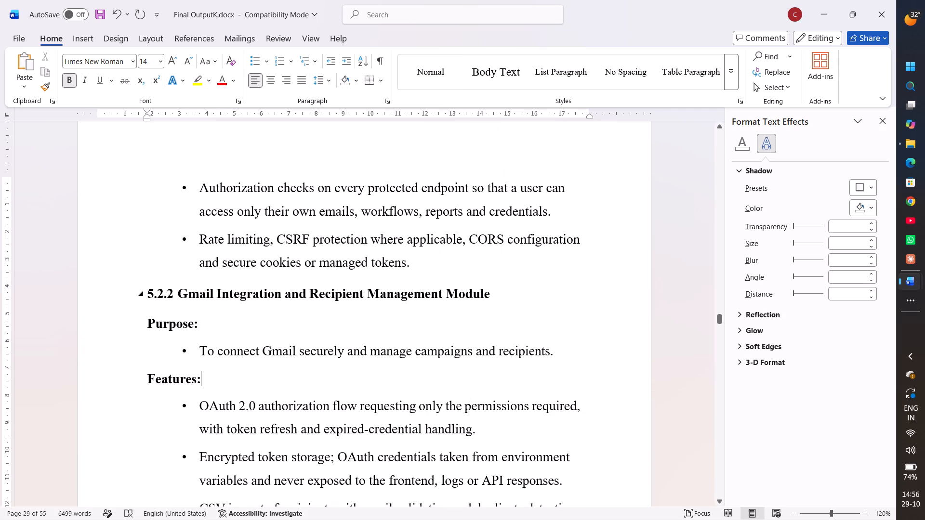
pyautogui.scroll(-1, 536, 305)
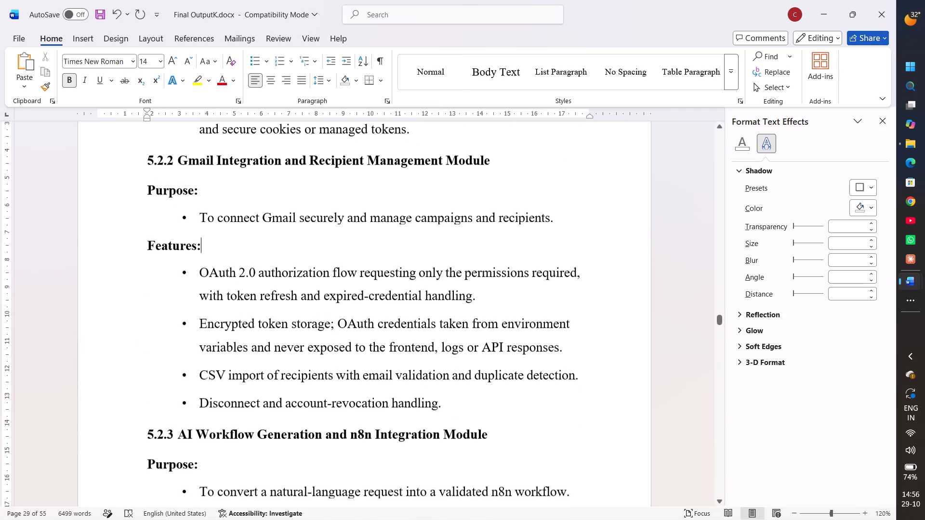
pyautogui.scroll(-5, 536, 305)
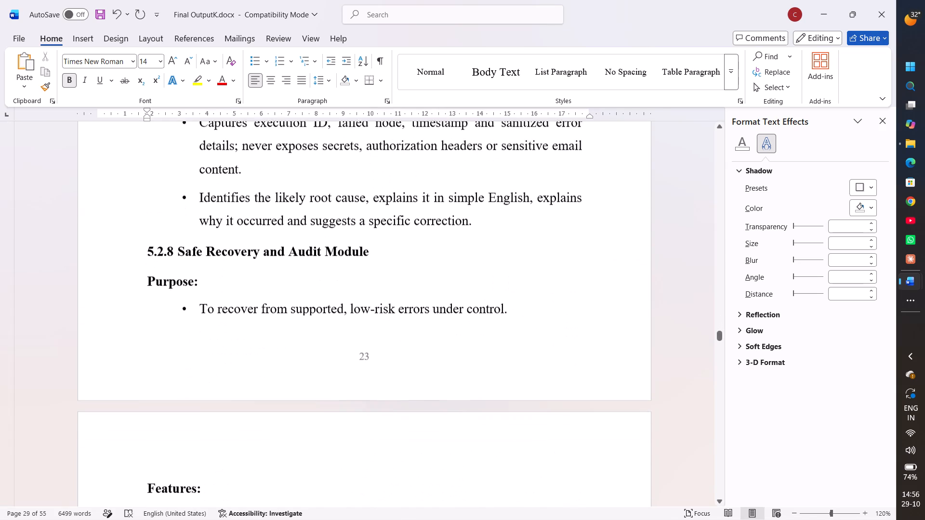
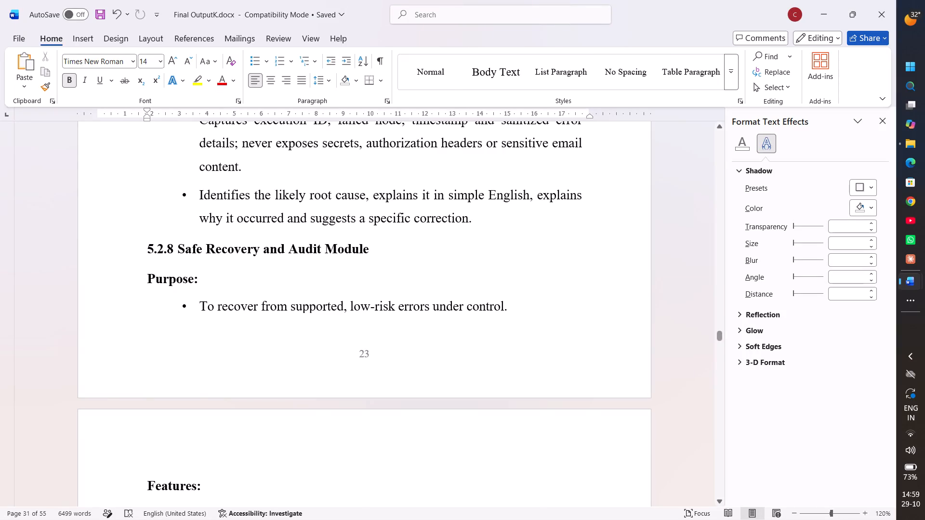
# Close both open Word documents, Final OutputK.docx and the Project_Report_Final (1) report.
pyautogui.scroll(1, 439, 169)
pyautogui.click(880, 3)
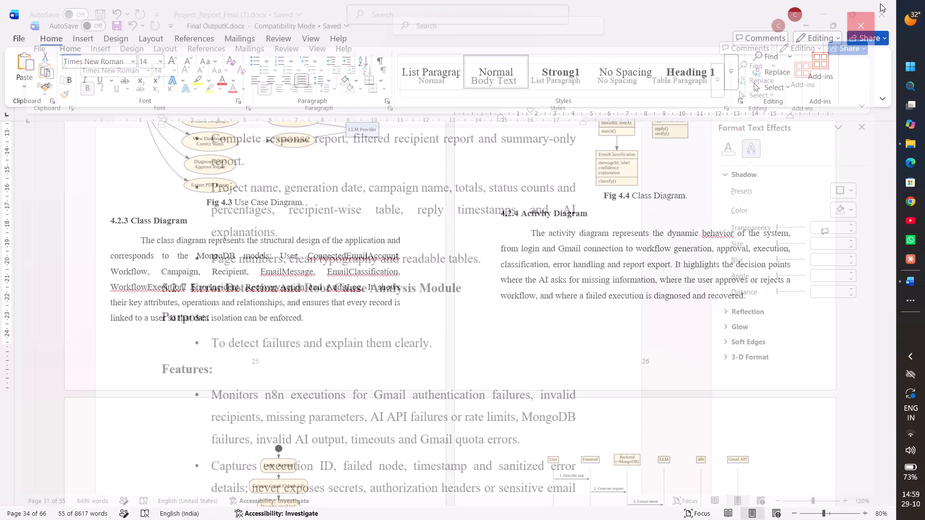
pyautogui.click(880, 3)
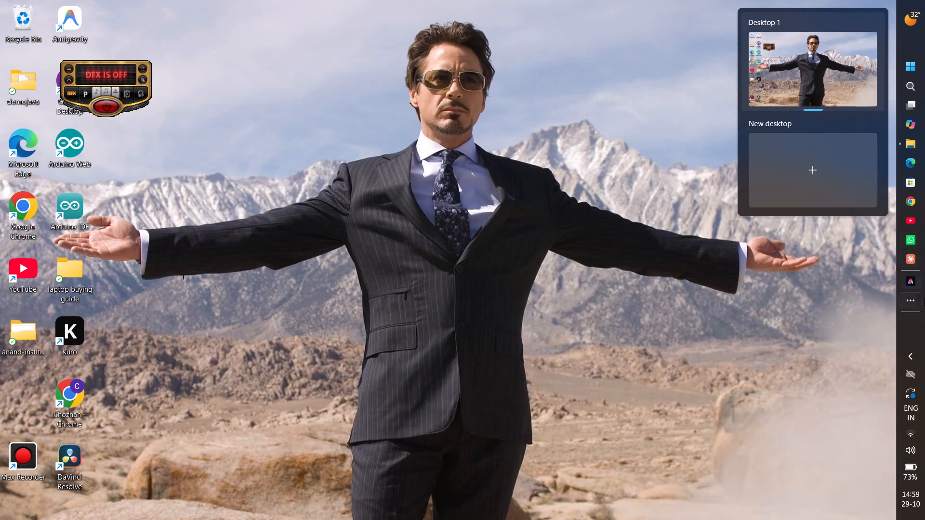
# Close the Spotify Free window that is still running in the background.
pyautogui.click(911, 307)
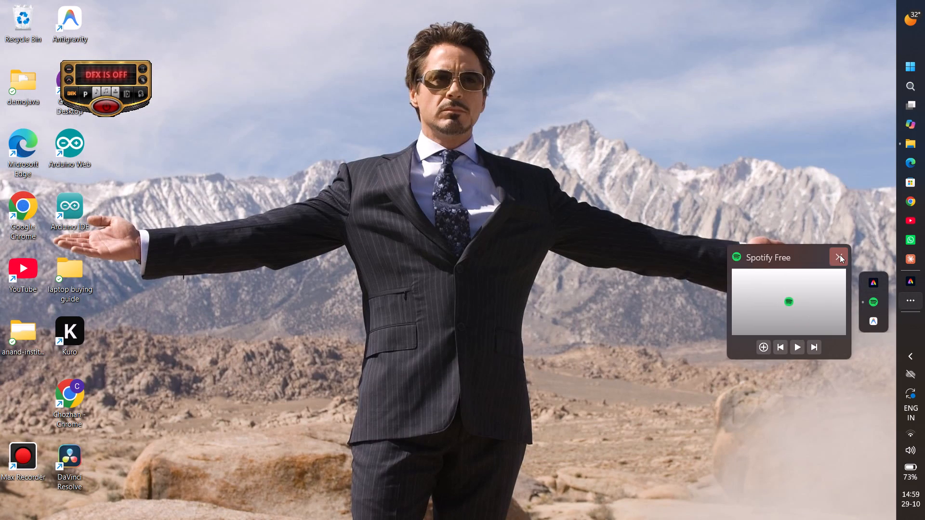
pyautogui.click(840, 255)
pyautogui.click(793, 235)
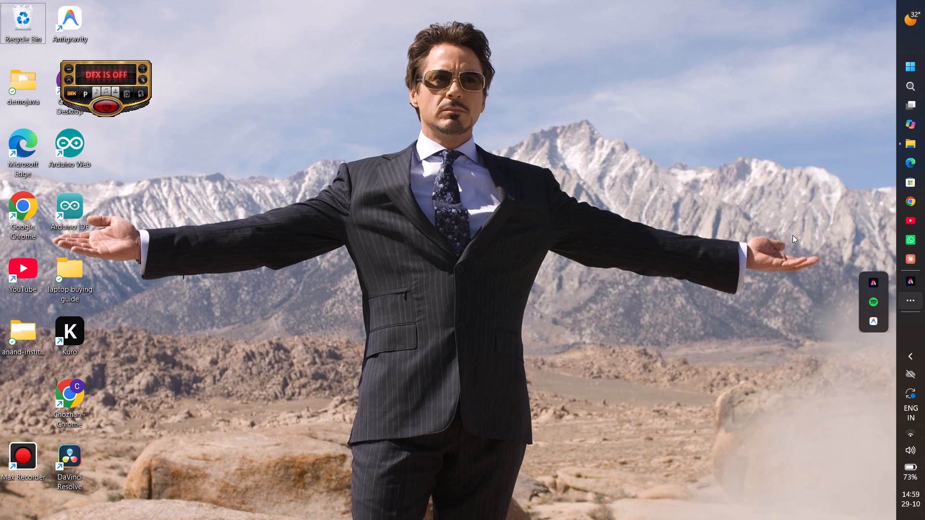
# Shut down the computer from the desktop.
pyautogui.press('super+x')
pyautogui.press('u')
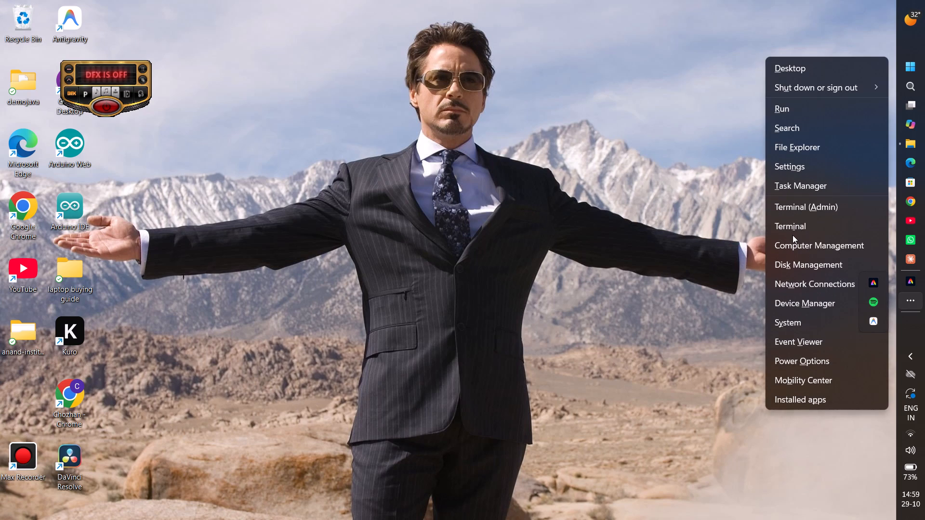
pyautogui.press('u')
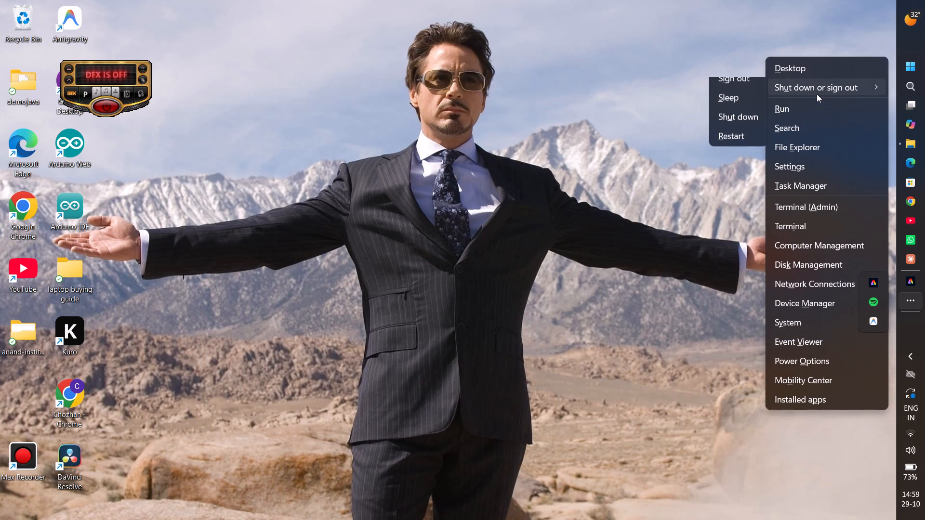
pyautogui.click(750, 124)
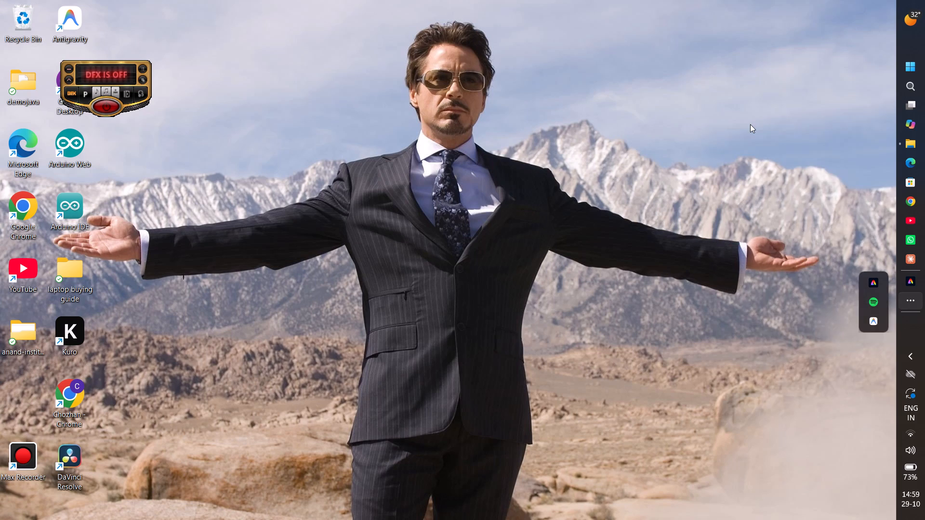